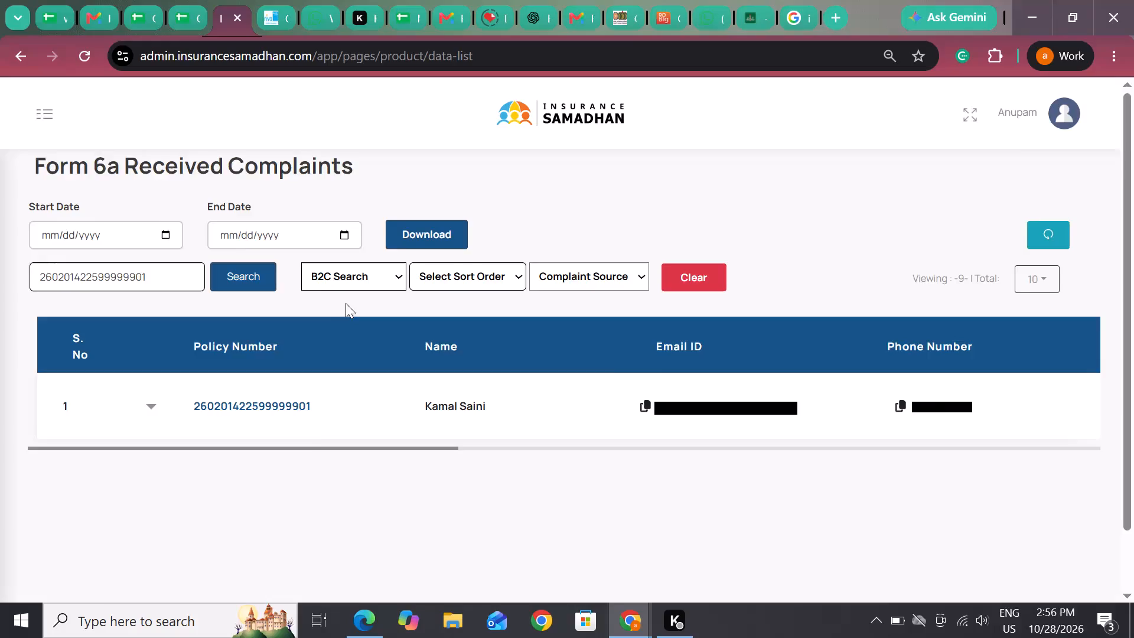
# Examine the policy's search result in the Form 6a Received Complaints table, including its Status column.
pyautogui.scroll(-1, 360, 333)
pyautogui.scroll(1, 373, 347)
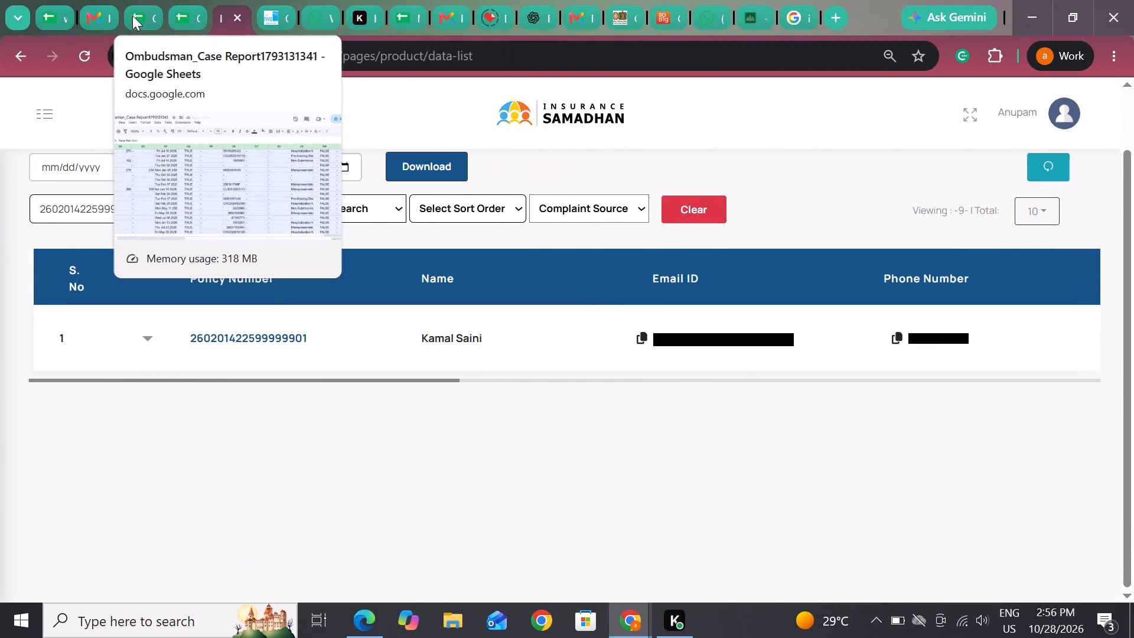
pyautogui.hscroll(-1, 256, 292)
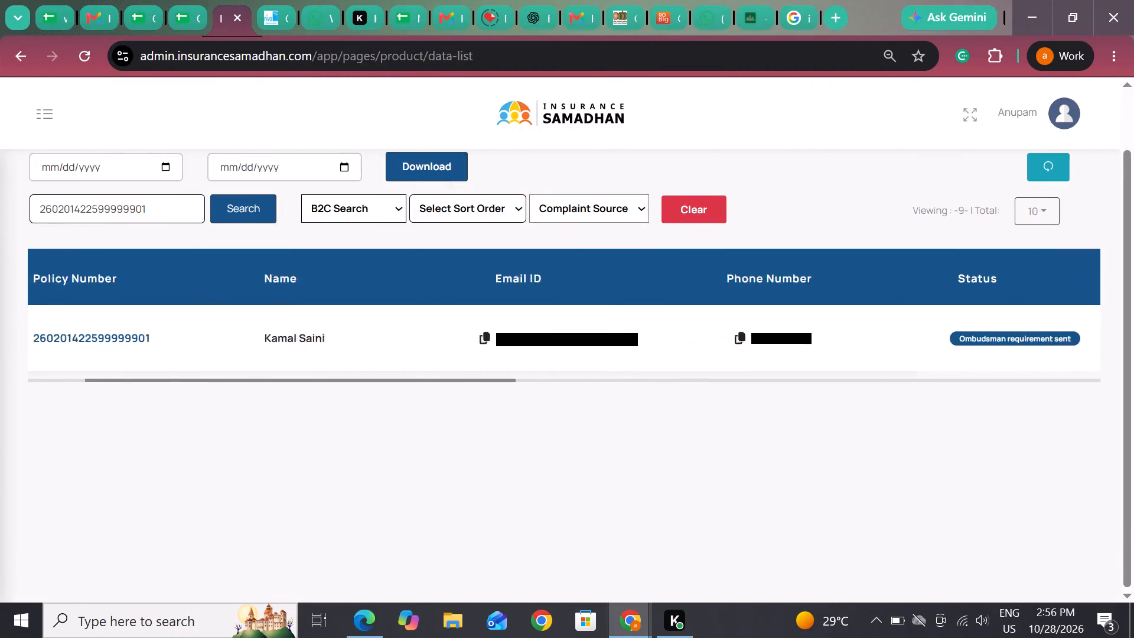
# Review the policy's search result back to its first columns, checking the open Google page before returning to the complaints list.
pyautogui.hscroll(-1, 256, 292)
pyautogui.hscroll(-5, 386, 356)
pyautogui.scroll(1, 386, 356)
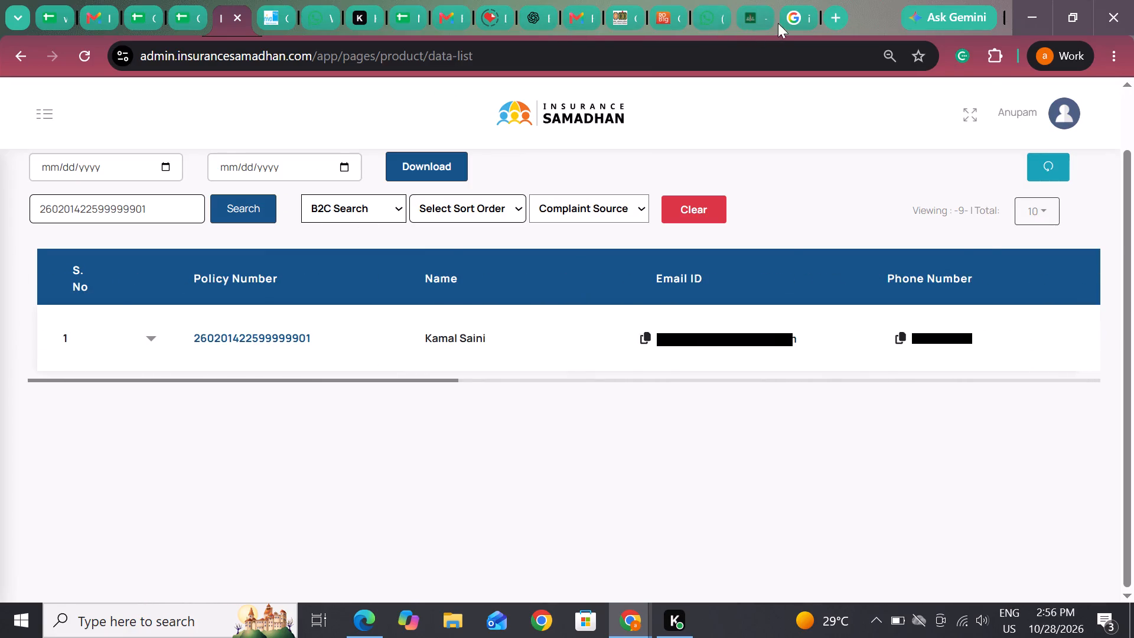
pyautogui.doubleClick(799, 23)
pyautogui.scroll(-6, 476, 180)
pyautogui.scroll(7, 213, 350)
pyautogui.moveTo(198, 308); pyautogui.dragTo(197, 292)
pyautogui.moveTo(197, 292); pyautogui.dragTo(194, 249)
pyautogui.scroll(6, 199, 292)
pyautogui.click(218, 9)
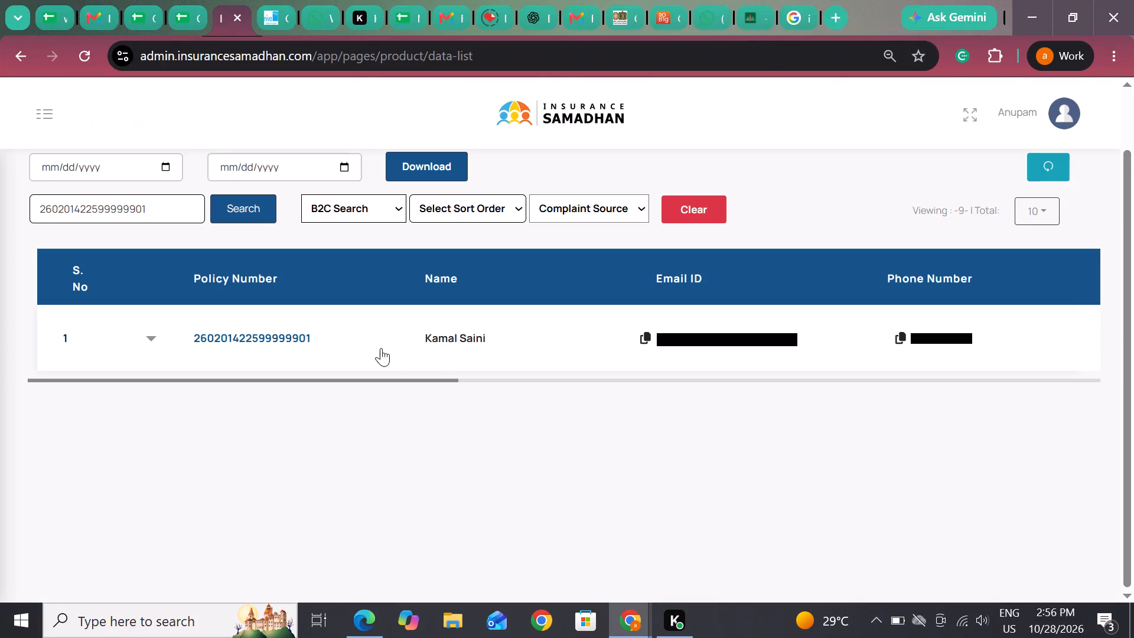
pyautogui.scroll(1, 373, 346)
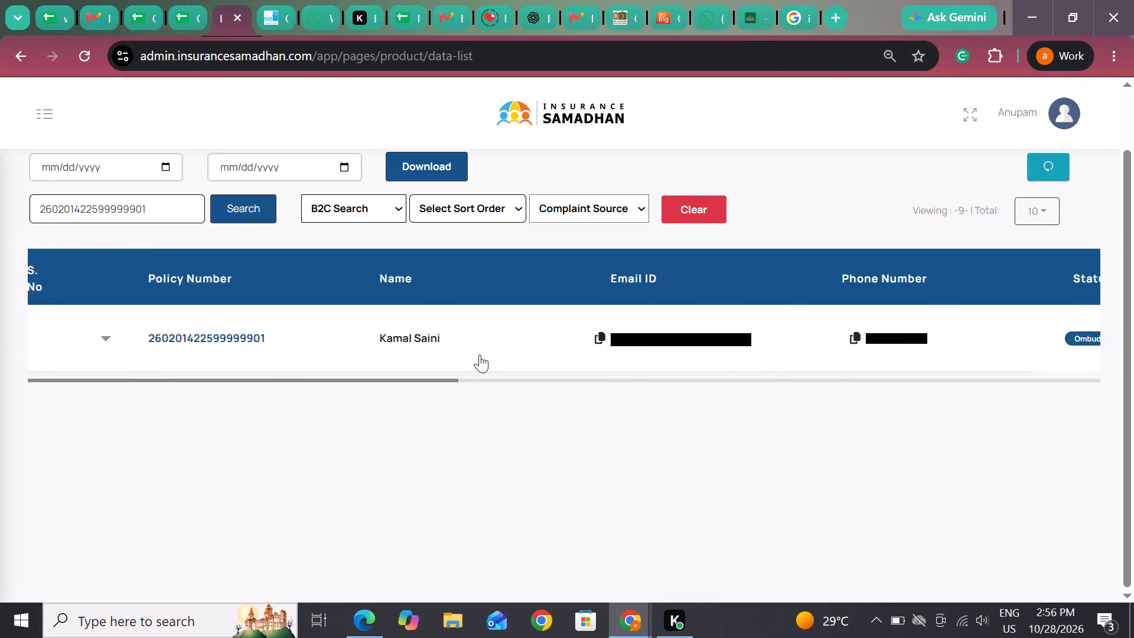
pyautogui.click(150, 24)
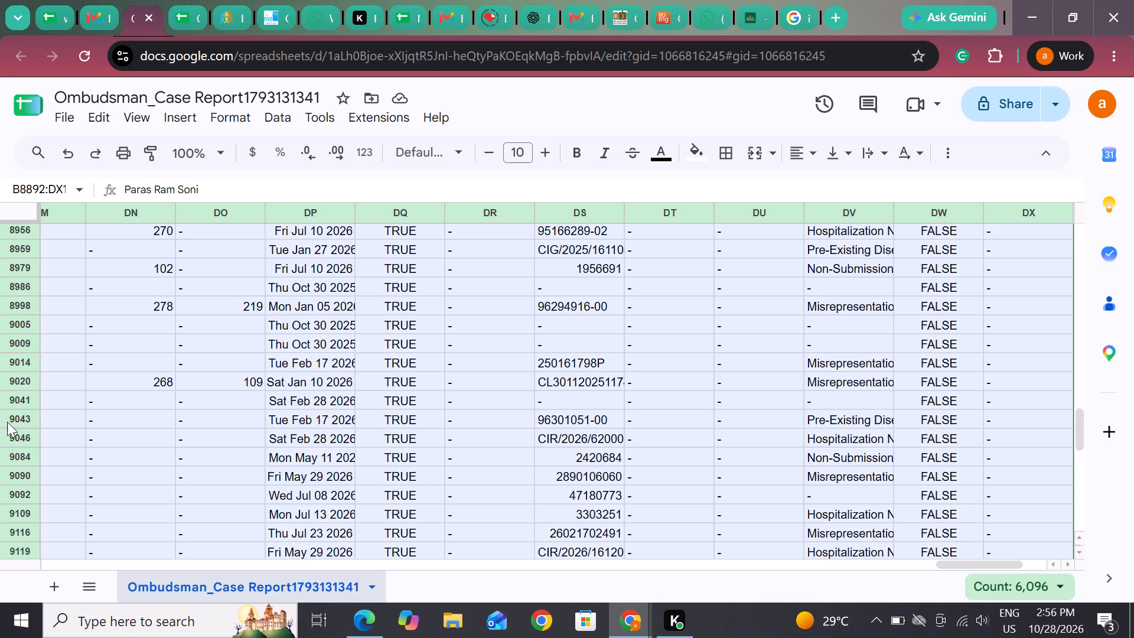
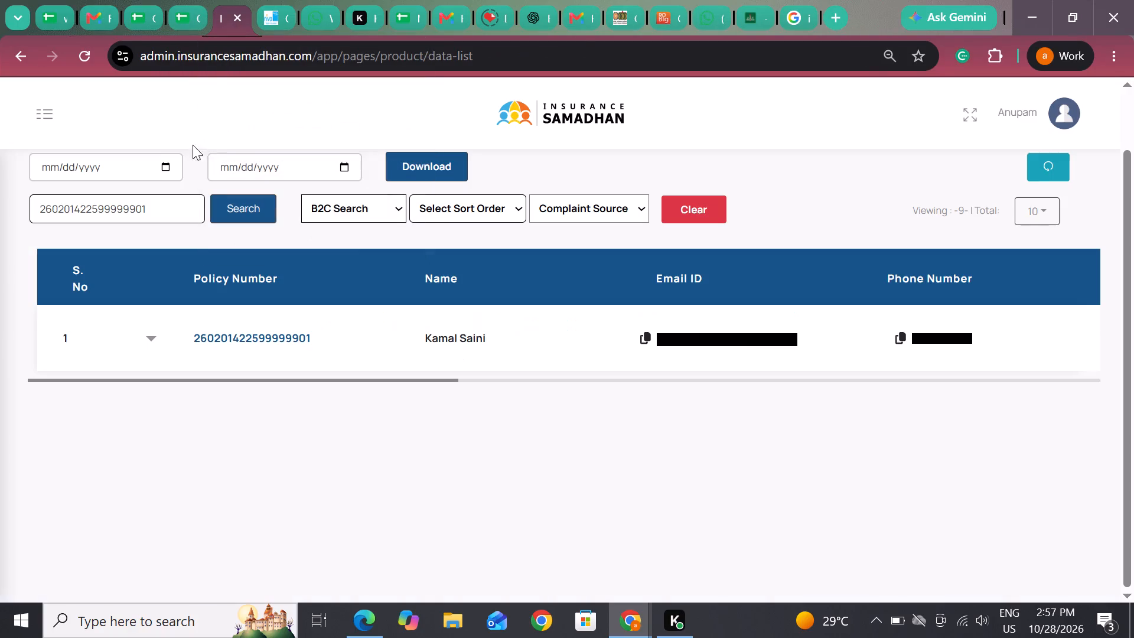
pyautogui.keyDown('ctrl'); pyautogui.doubleClick(171, 212); pyautogui.keyUp('ctrl')
pyautogui.hotkey('ctrl', 'v')
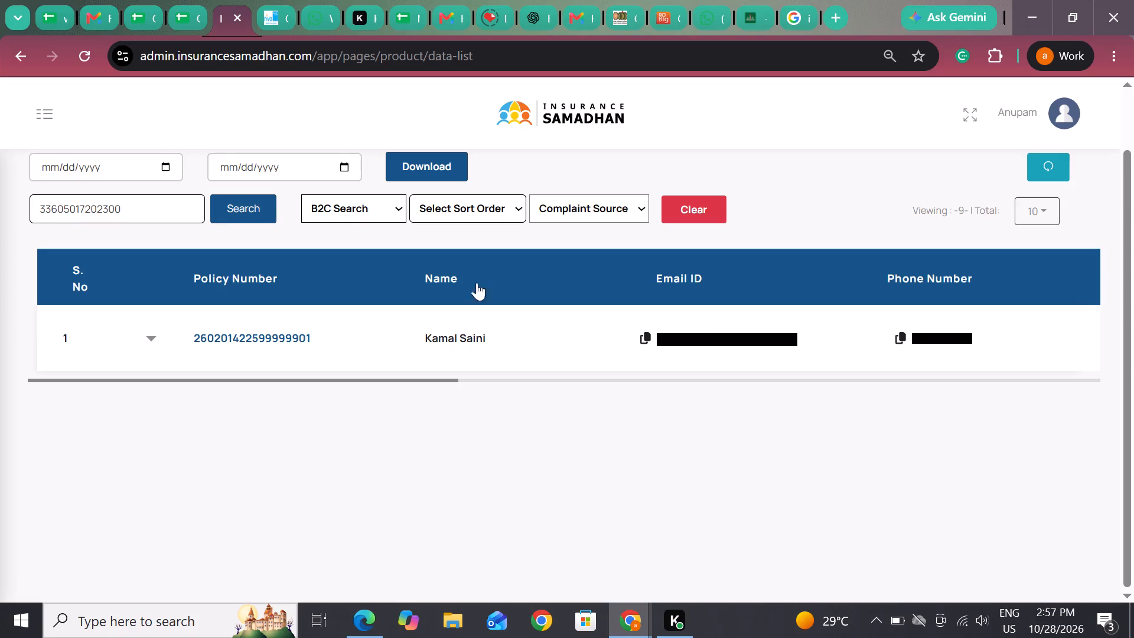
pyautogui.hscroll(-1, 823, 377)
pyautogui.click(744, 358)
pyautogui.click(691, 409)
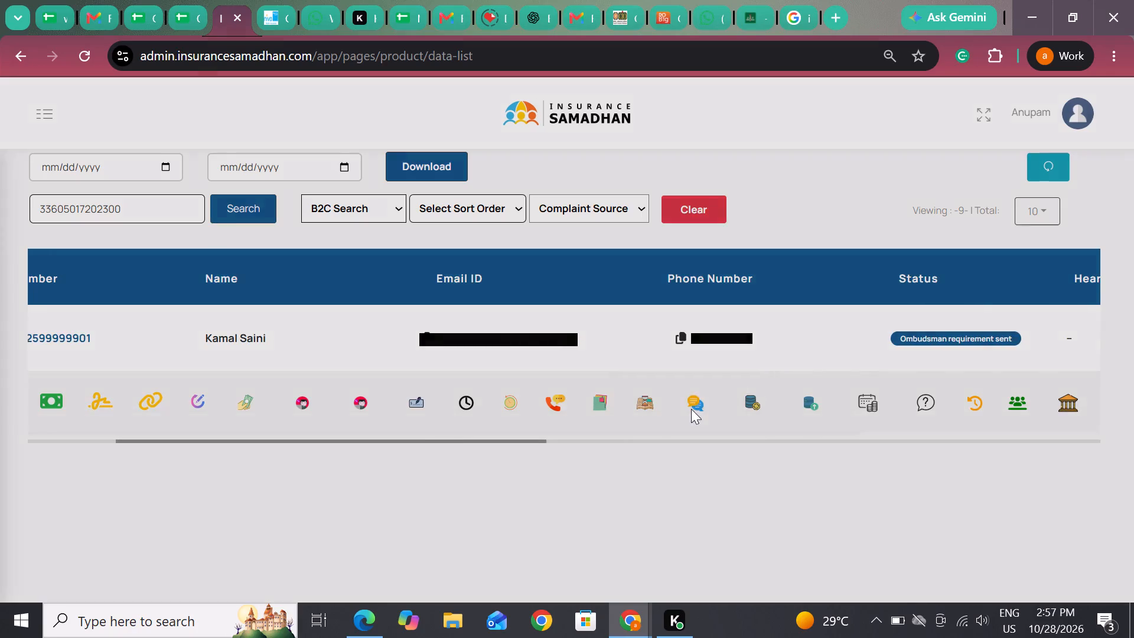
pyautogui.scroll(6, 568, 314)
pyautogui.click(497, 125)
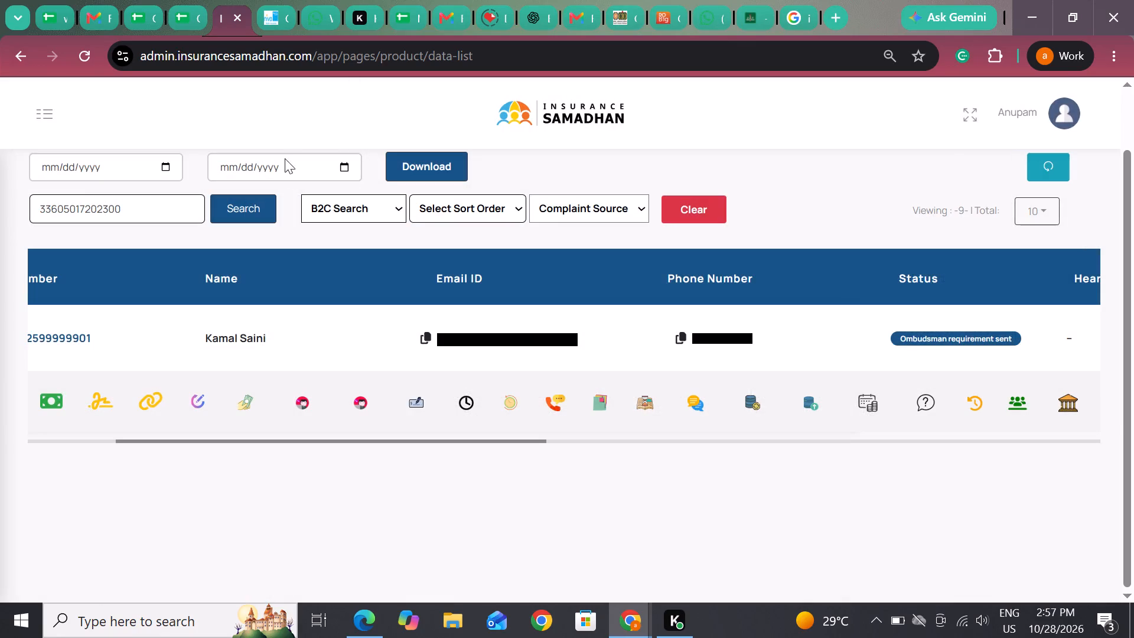
# Search the portal's complaints for the copied policy number and examine the status and policy number of each match.
pyautogui.keyDown('ctrl'); pyautogui.doubleClick(167, 216); pyautogui.keyUp('ctrl')
pyautogui.hotkey('ctrl', 'v')
pyautogui.click(224, 213)
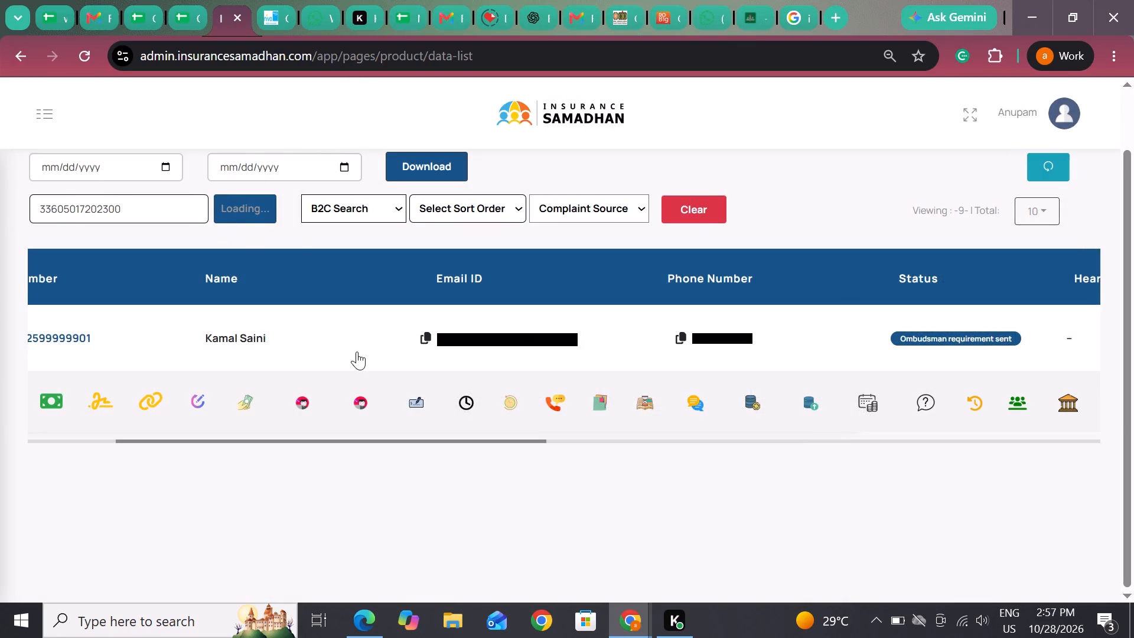
pyautogui.scroll(1, 370, 341)
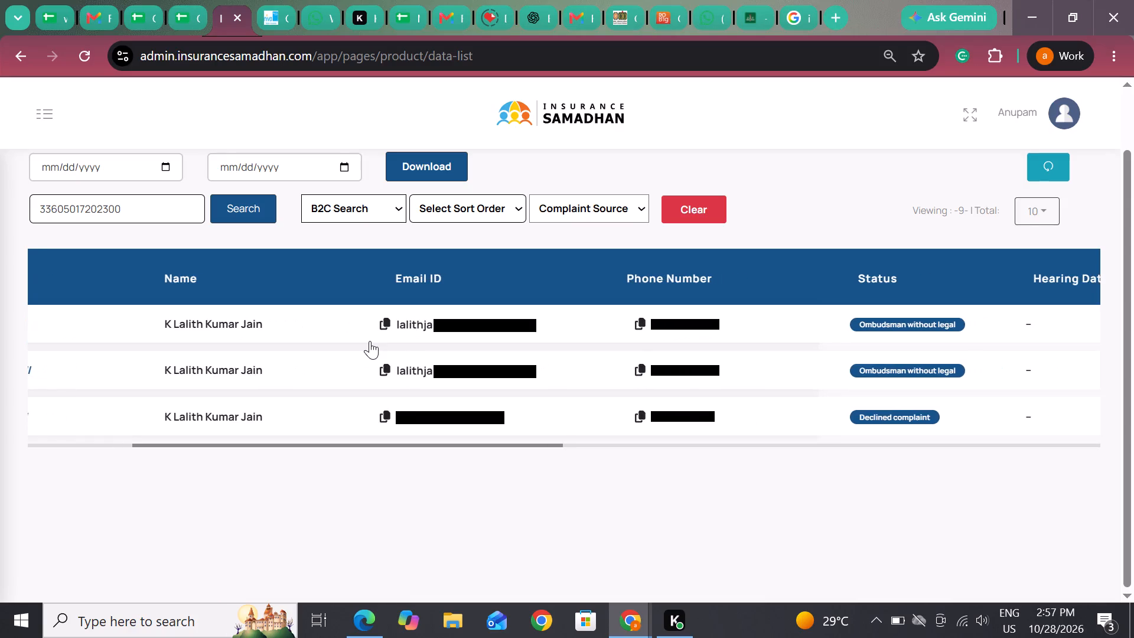
pyautogui.scroll(1, 370, 341)
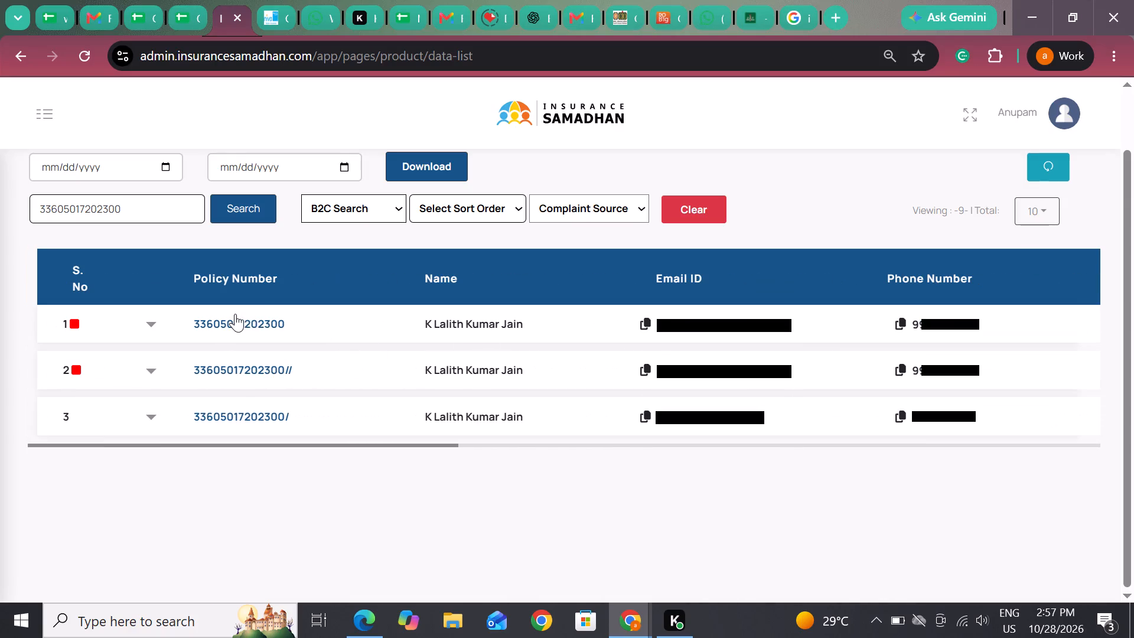
# Open the complaint whose policy number has no trailing slash and view its Ombudsman section.
pyautogui.click(235, 314)
pyautogui.click(255, 323)
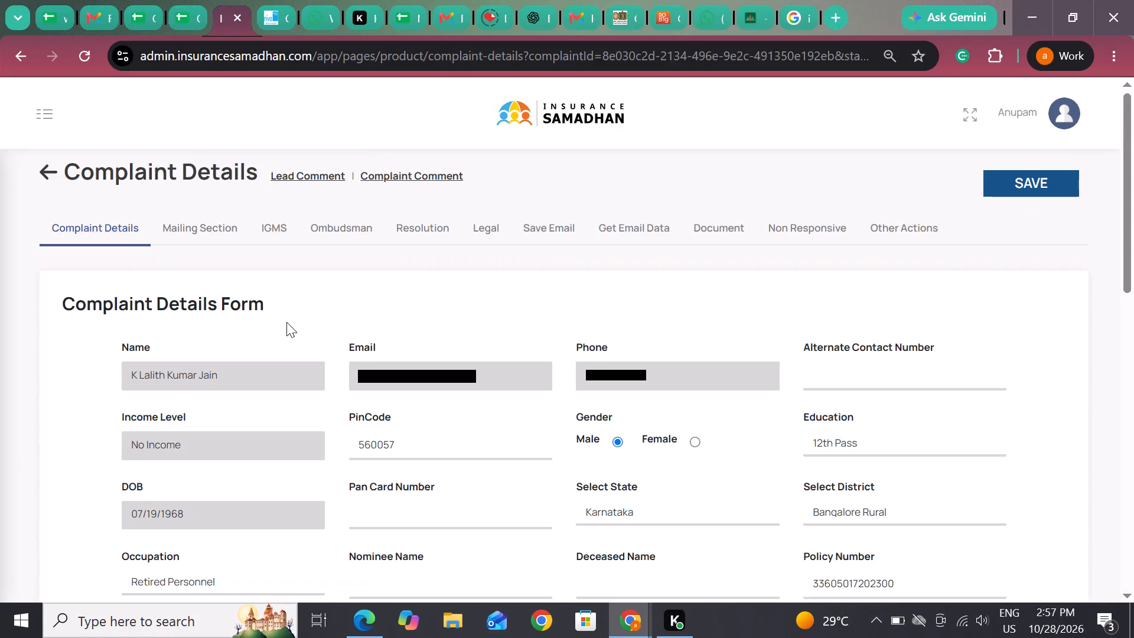
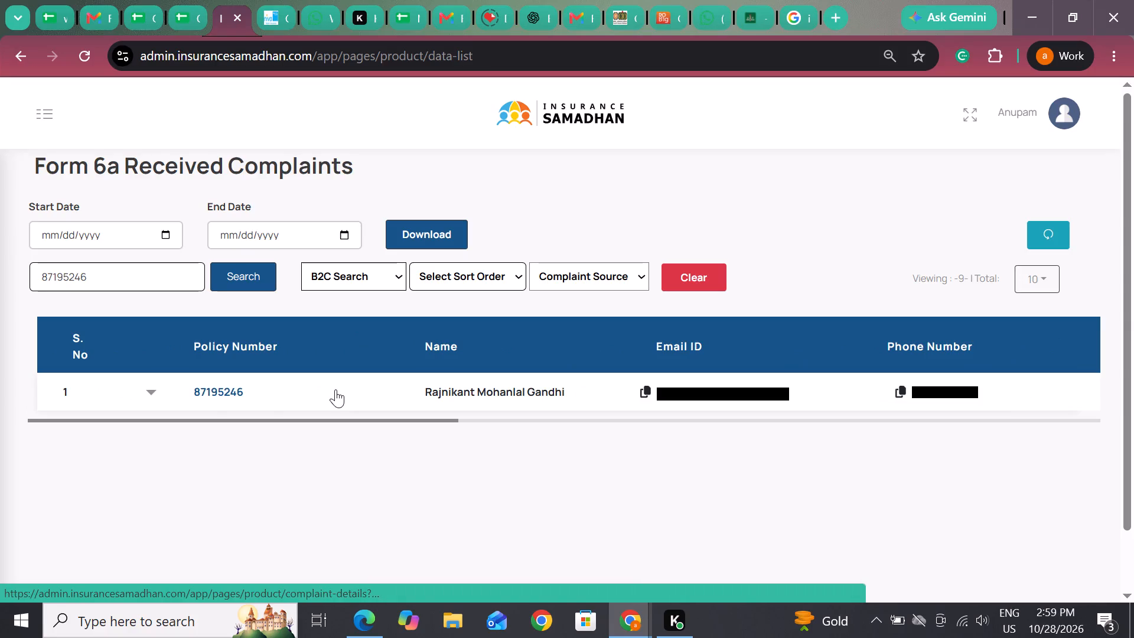
pyautogui.hscroll(-4, 335, 389)
pyautogui.hscroll(3, 336, 389)
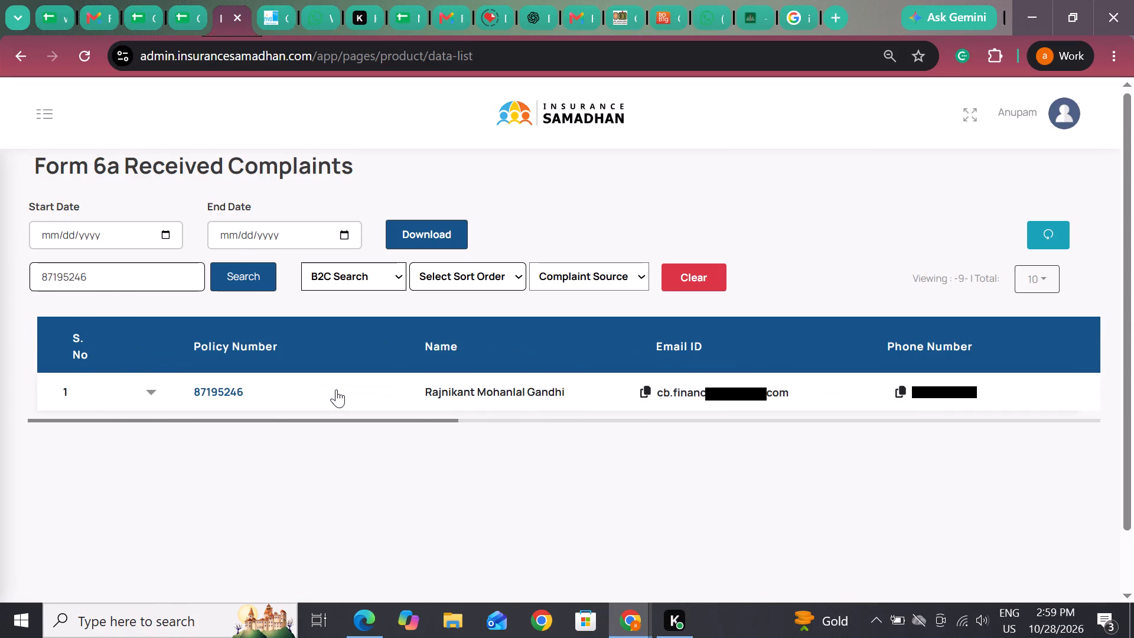
pyautogui.click(214, 394)
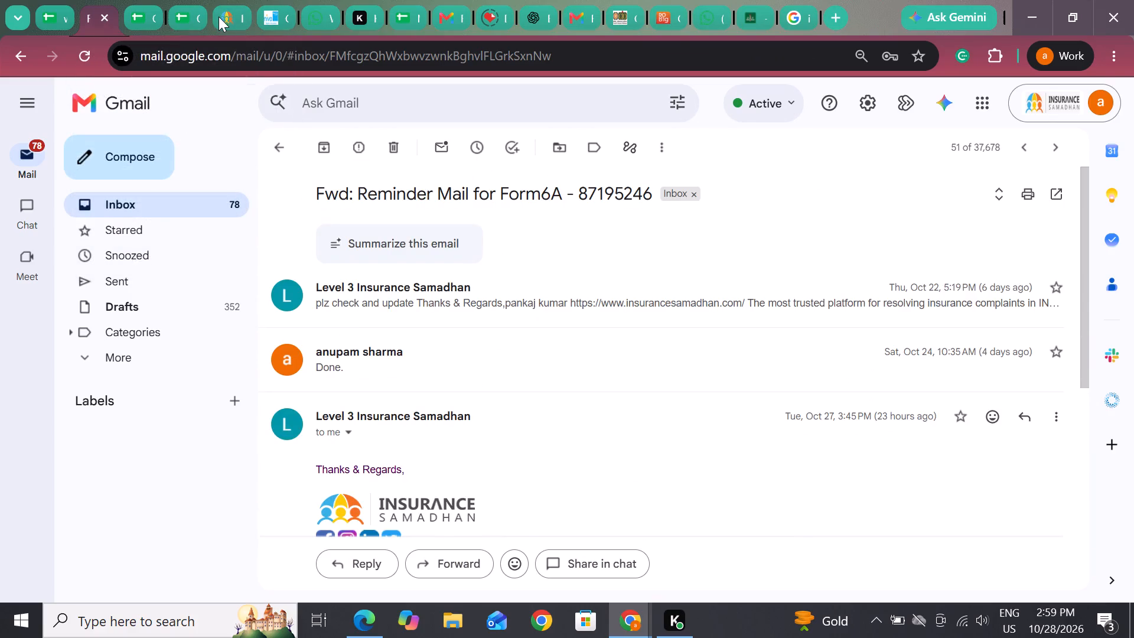
# Examine the complaint's Ombudsman section in the admin portal, covering the online complaint dates, reference numbers and Form 6A data.
pyautogui.click(219, 17)
pyautogui.click(356, 226)
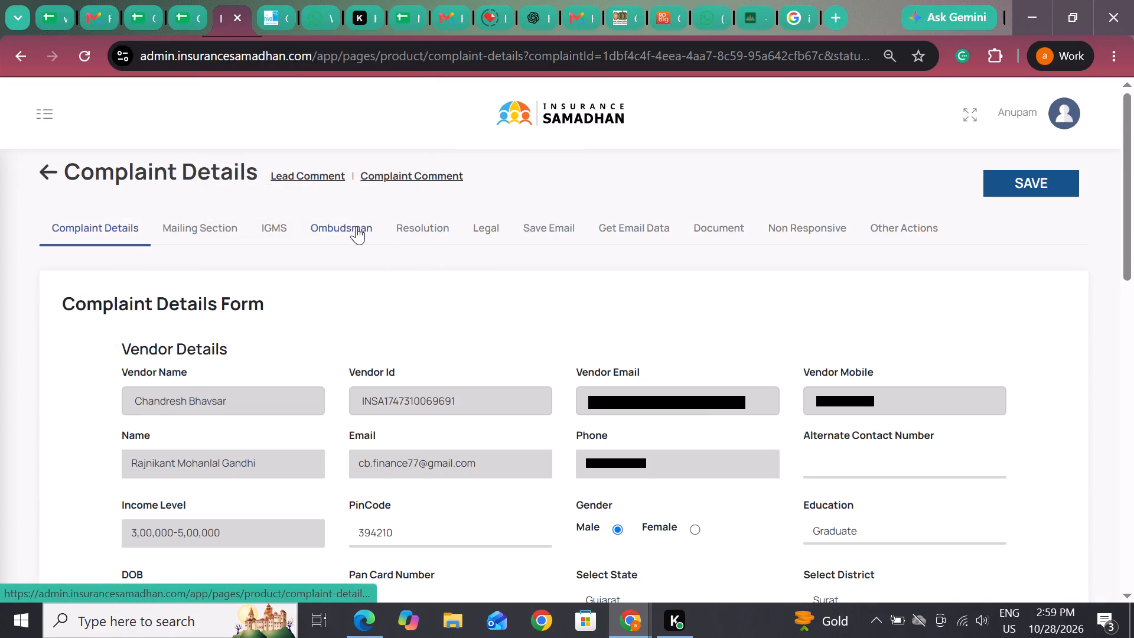
pyautogui.scroll(-2, 450, 377)
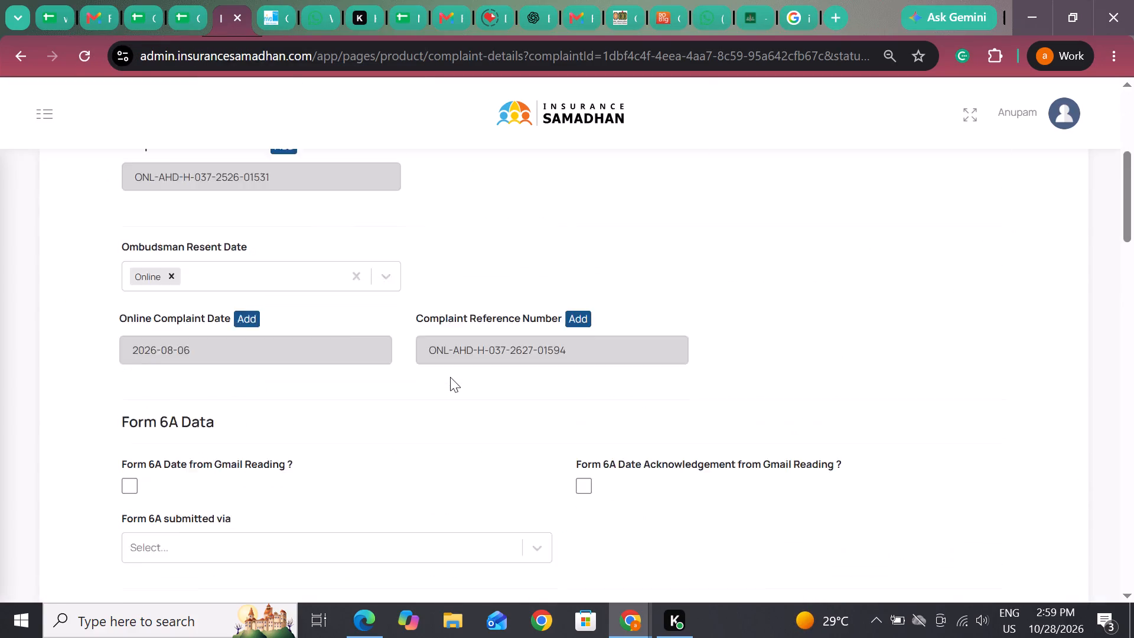
pyautogui.scroll(-2, 450, 377)
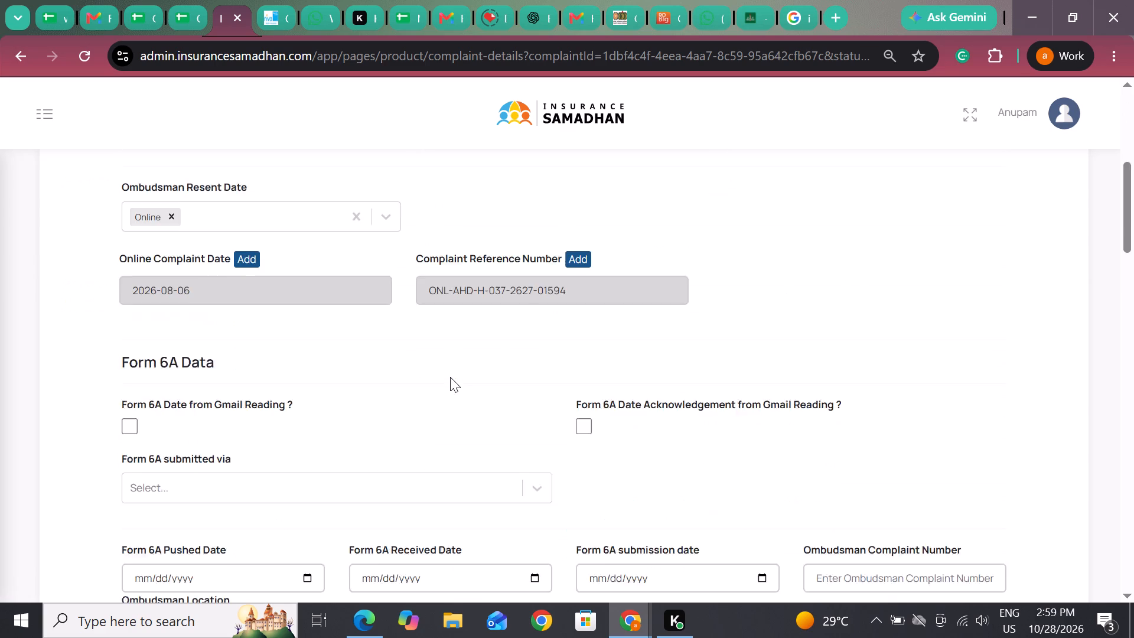
pyautogui.scroll(1, 450, 377)
pyautogui.scroll(-8, 450, 377)
pyautogui.scroll(4, 450, 377)
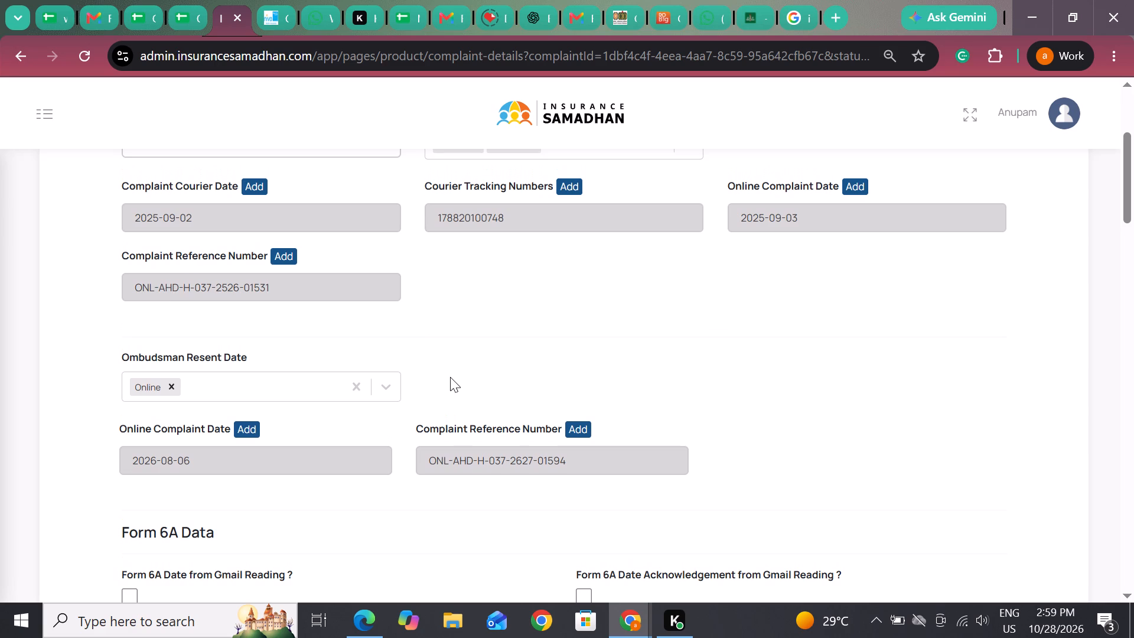
# Open a new comment entry in the complaint's comment history, ready to enter its communication description.
pyautogui.scroll(6, 379, 314)
pyautogui.scroll(3, 366, 193)
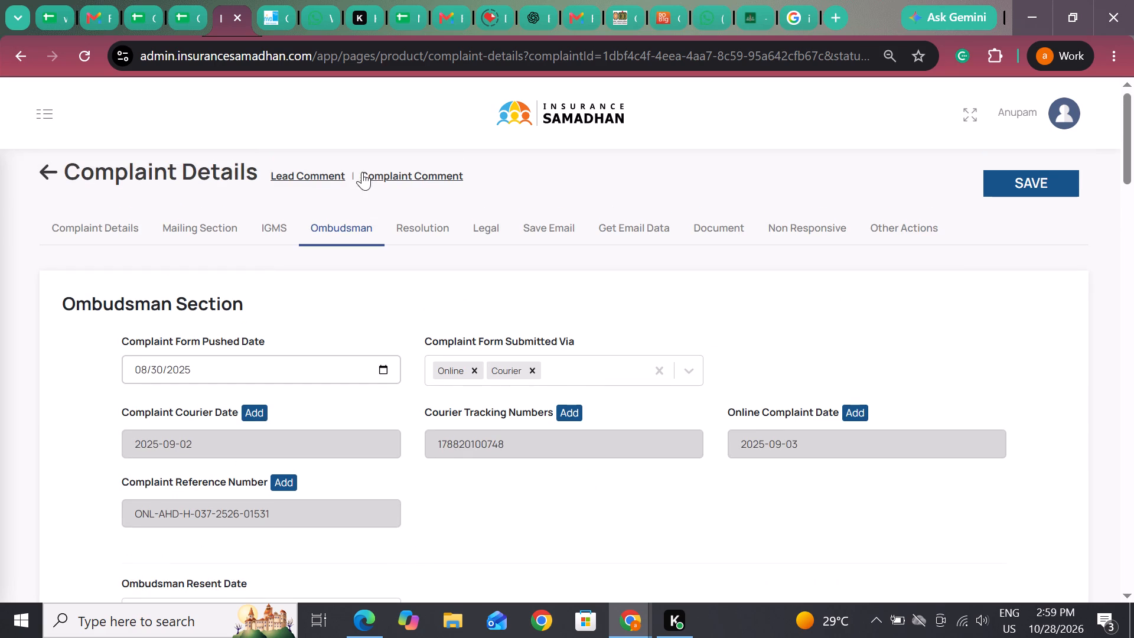
pyautogui.click(366, 174)
pyautogui.scroll(-14, 449, 393)
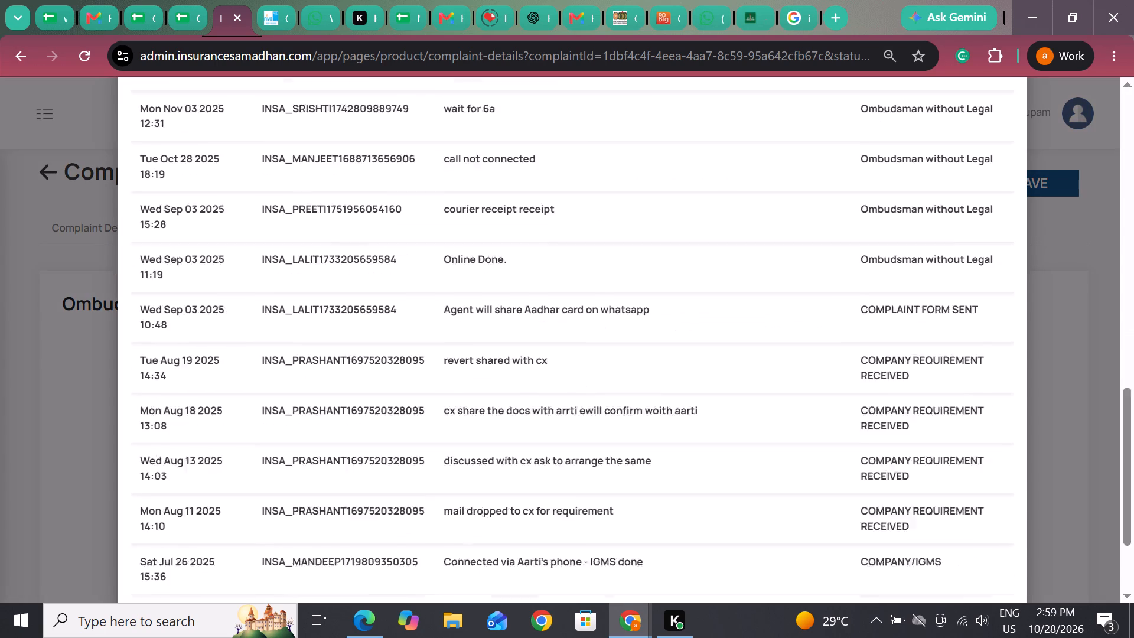
pyautogui.scroll(-4, 584, 443)
pyautogui.click(625, 572)
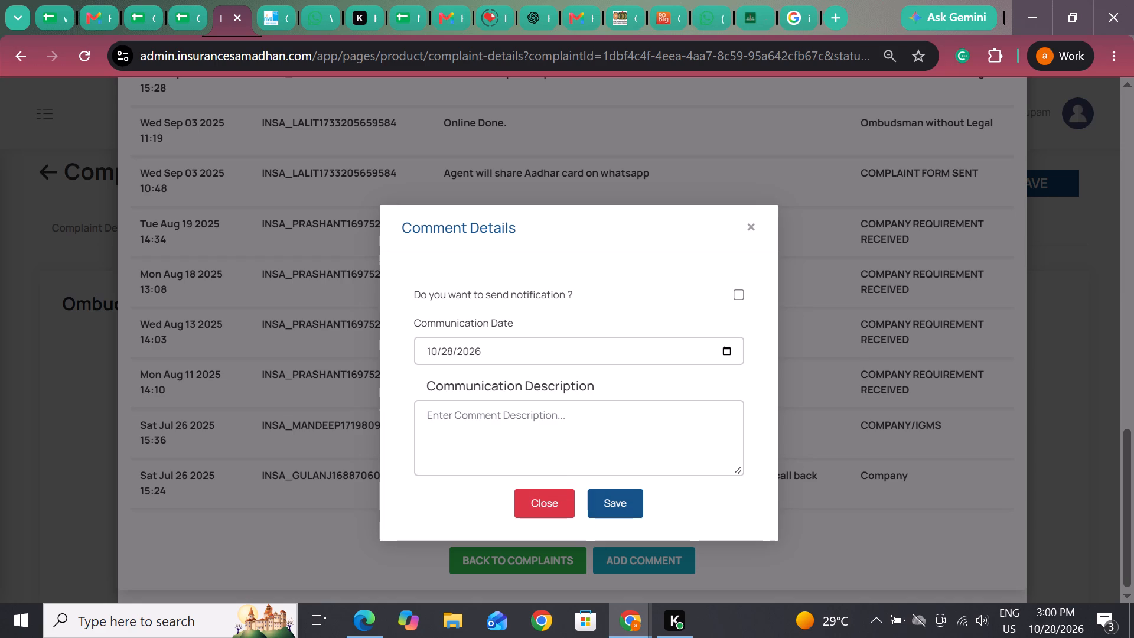
pyautogui.click(537, 445)
# Save the comment with the description "conneceted for 6A" and close the complaint's communication log.
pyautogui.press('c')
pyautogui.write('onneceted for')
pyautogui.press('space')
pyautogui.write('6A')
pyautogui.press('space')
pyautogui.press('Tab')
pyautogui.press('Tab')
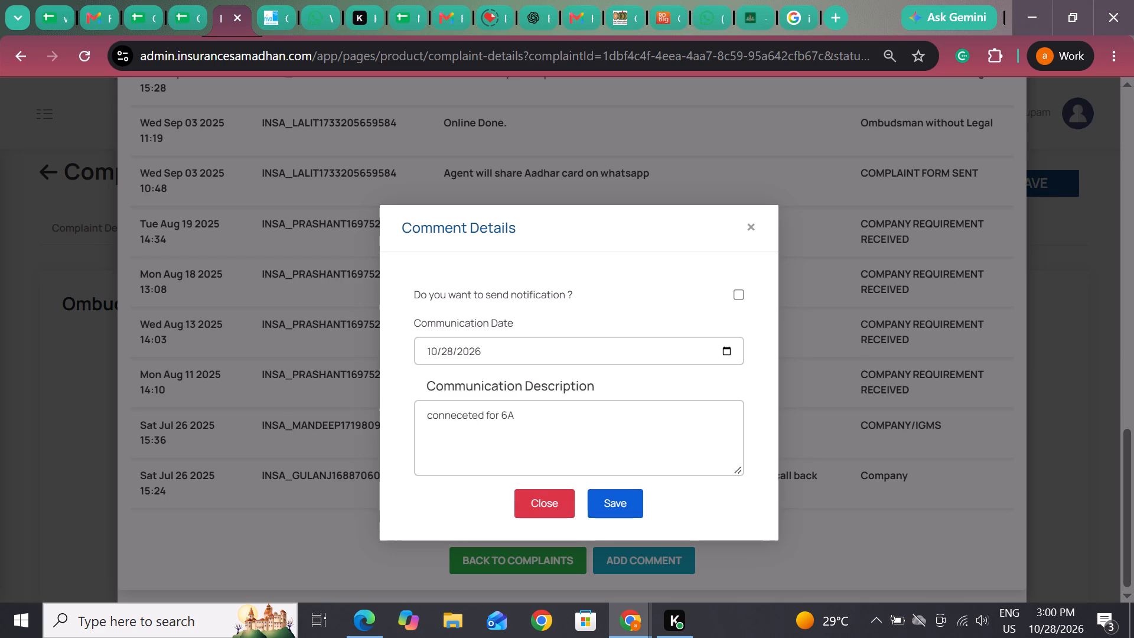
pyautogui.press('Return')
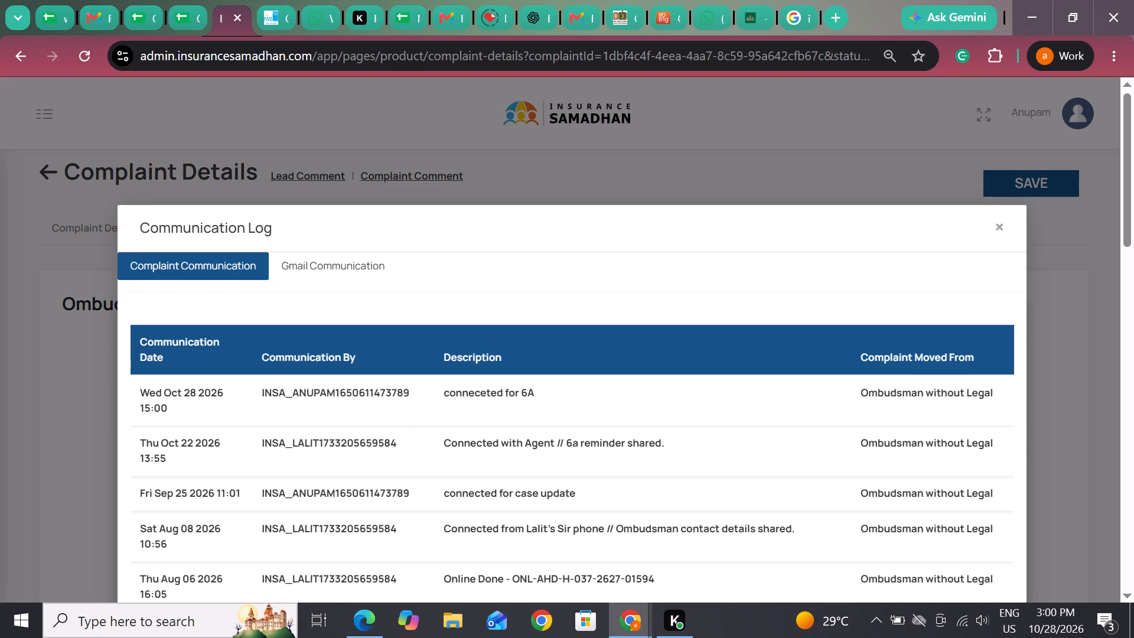
pyautogui.click(266, 139)
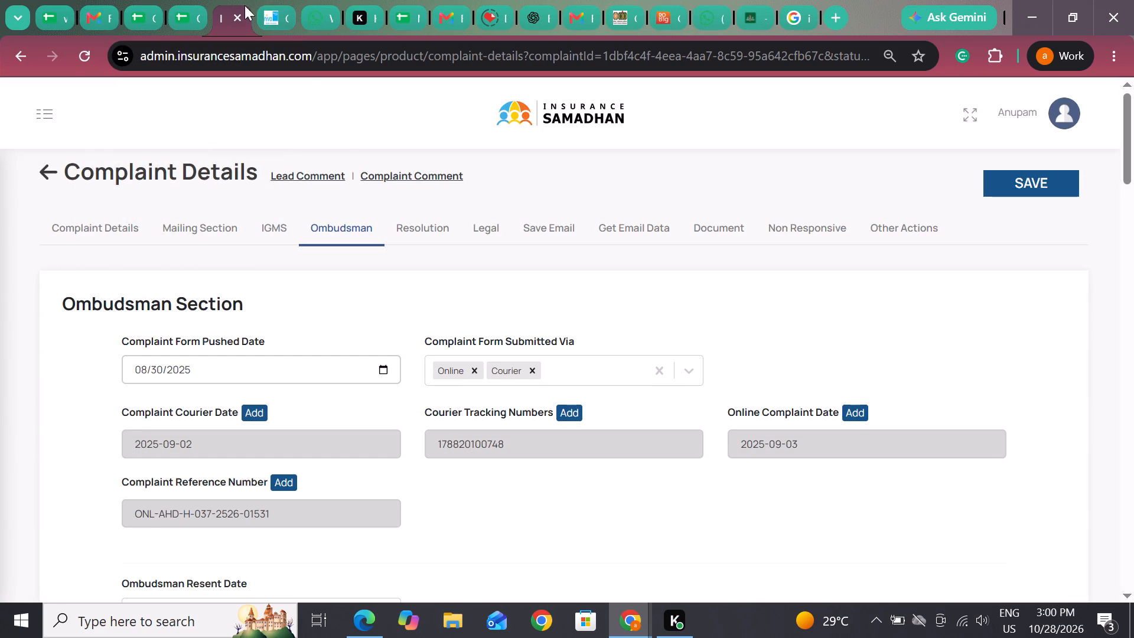
pyautogui.click(149, 29)
pyautogui.scroll(2, 15, 0)
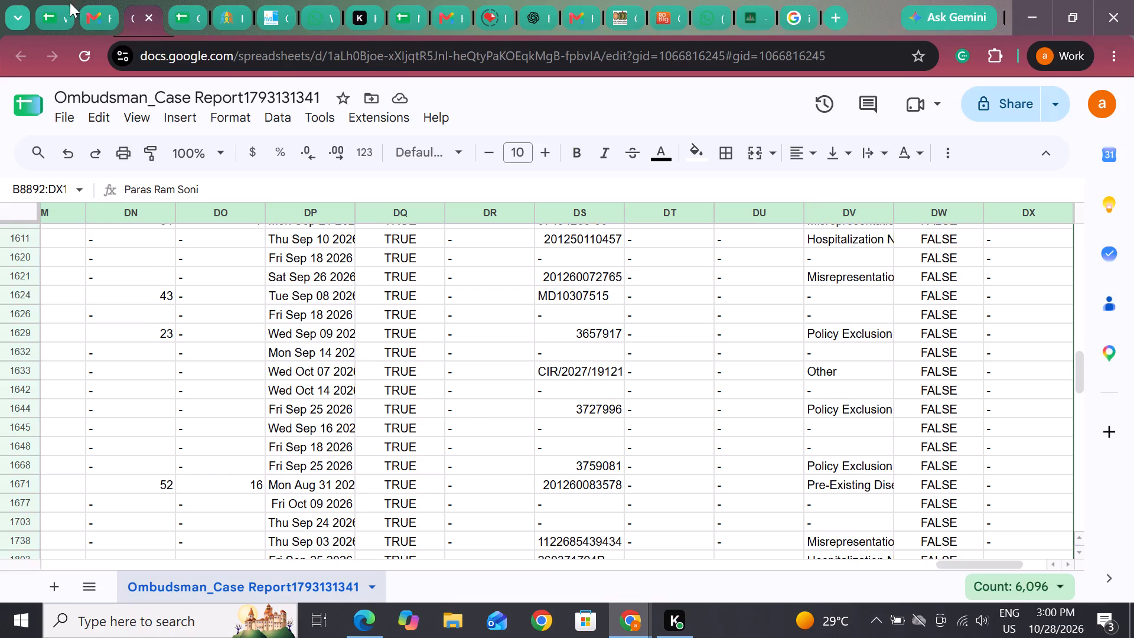
pyautogui.click(102, 16)
pyautogui.scroll(-11, 310, 361)
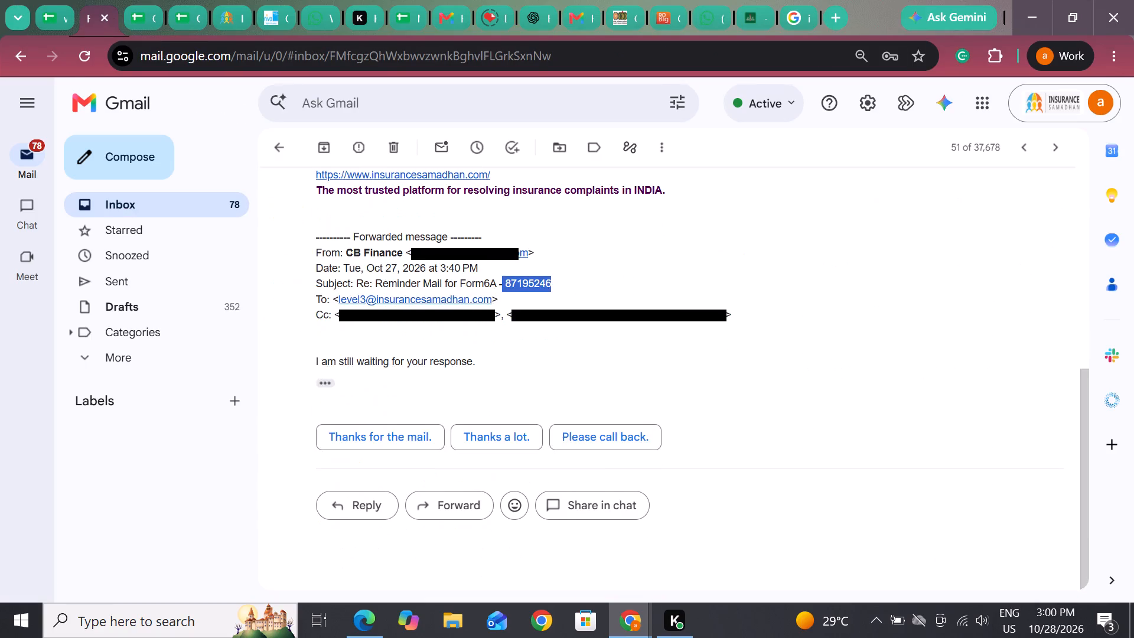
pyautogui.scroll(6, 337, 359)
pyautogui.scroll(-8, 328, 356)
pyautogui.scroll(-2, 344, 423)
pyautogui.click(351, 495)
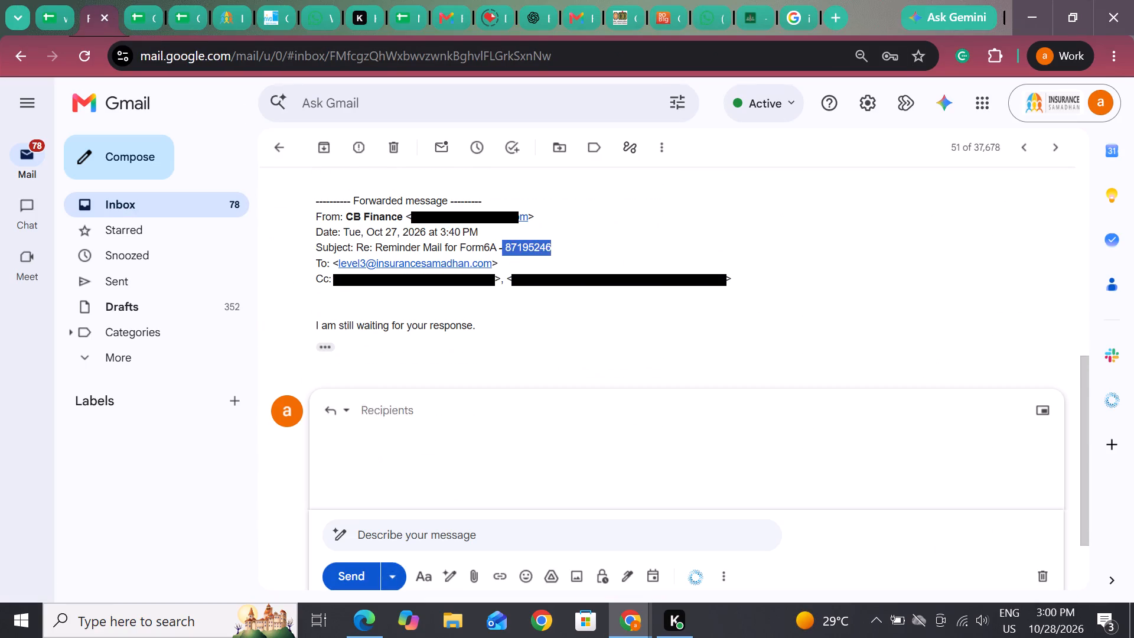
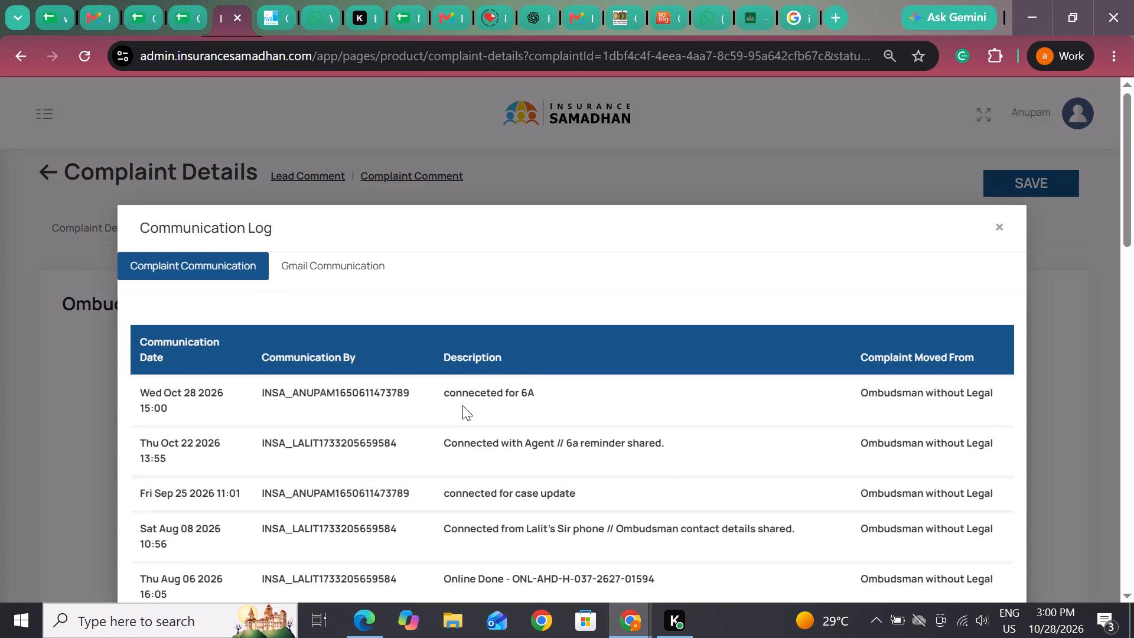
# Close the complaint's Communication Log and return to its Ombudsman section.
pyautogui.scroll(6, 462, 406)
pyautogui.click(401, 106)
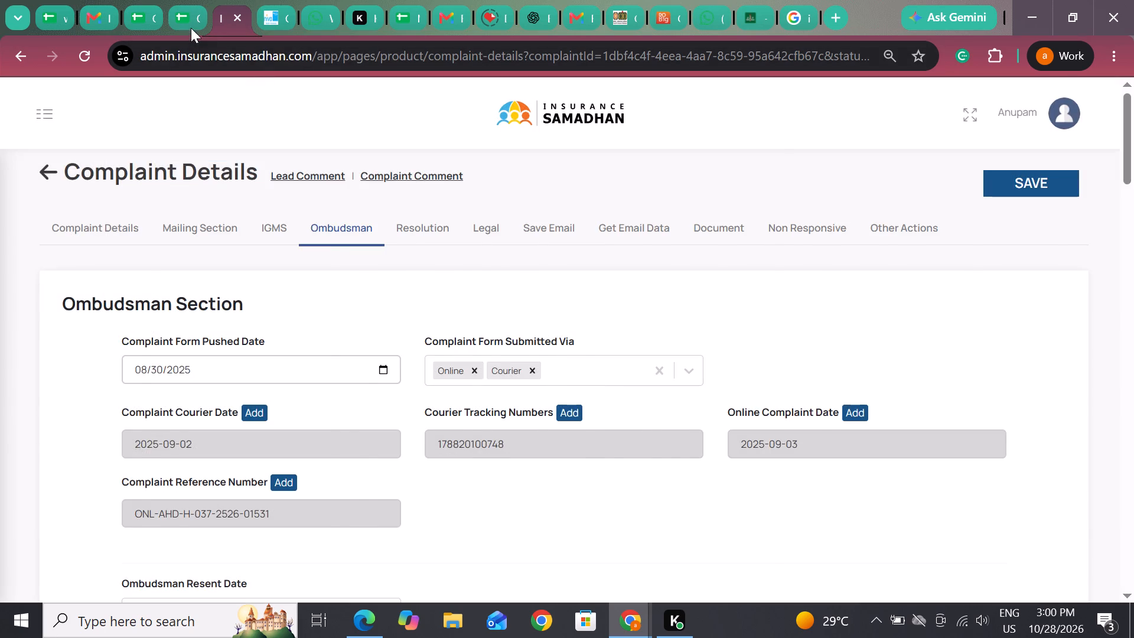
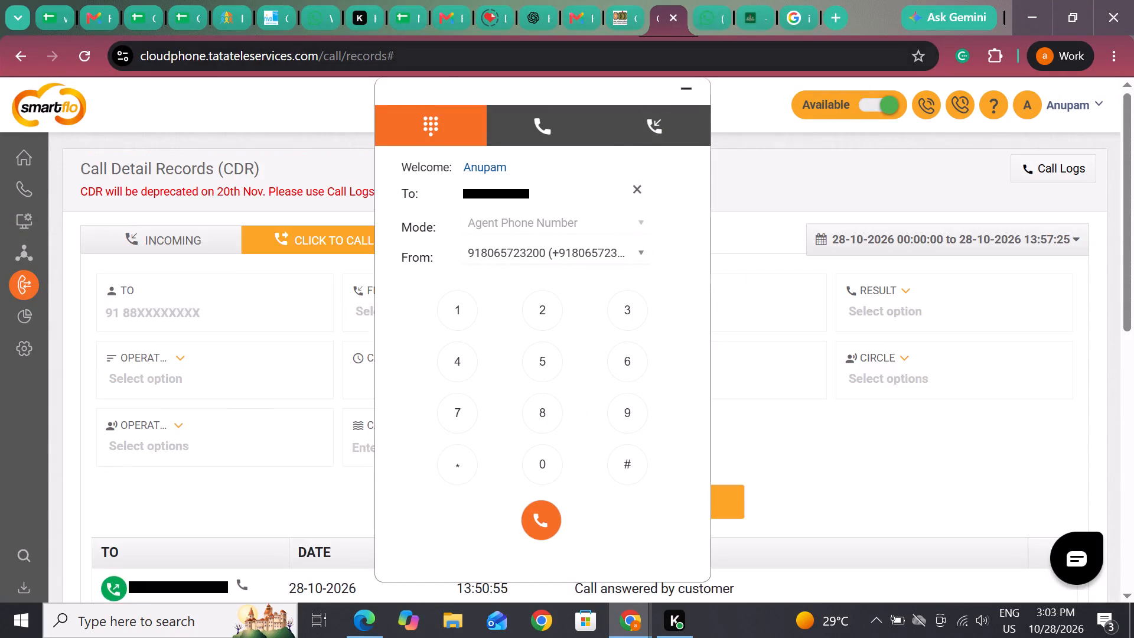
# Switch from the call records to the complaint's Ombudsman section in the Insurance Samadhan admin portal.
pyautogui.click(226, 25)
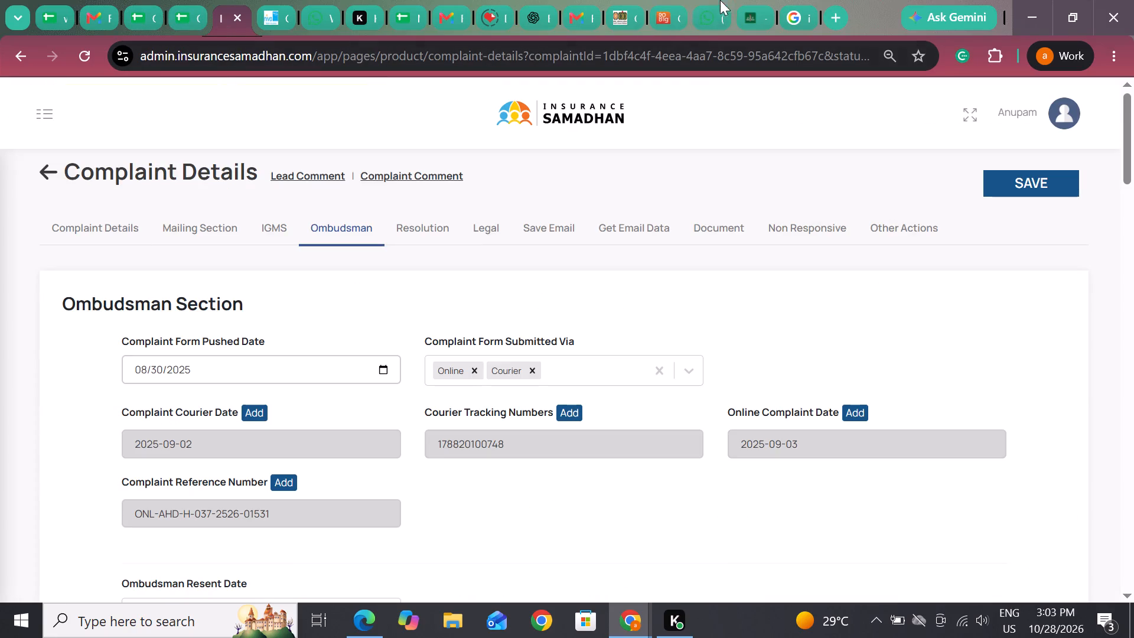
# Switch to the Smartflo call portal and check the active calls list for the current caller's details.
pyautogui.click(669, 18)
pyautogui.scroll(-5, 255, 286)
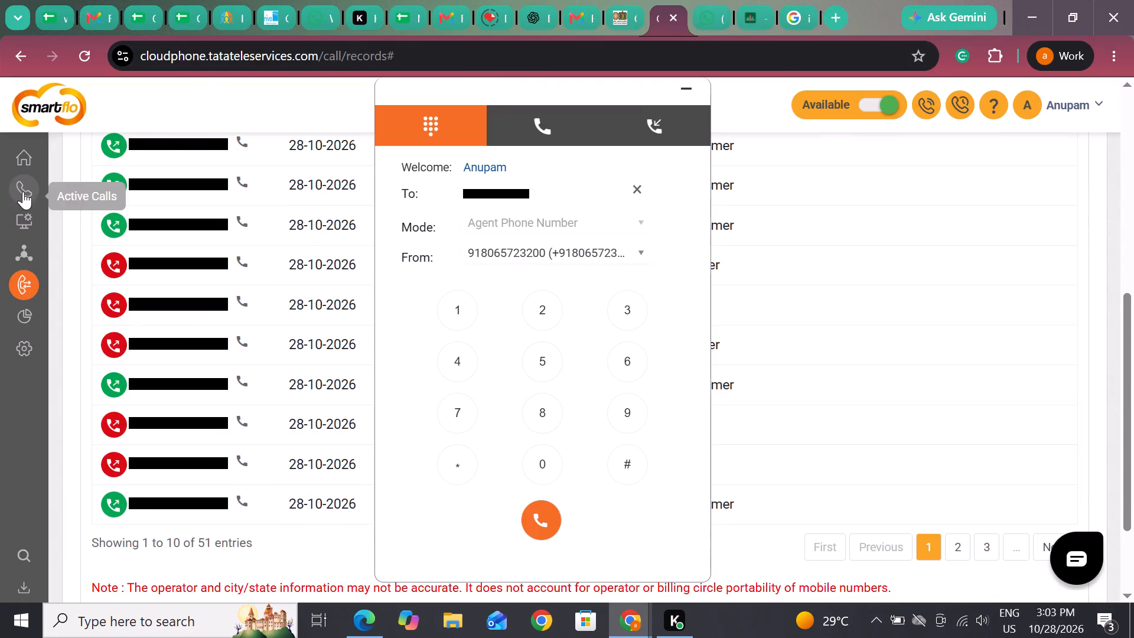
pyautogui.click(23, 191)
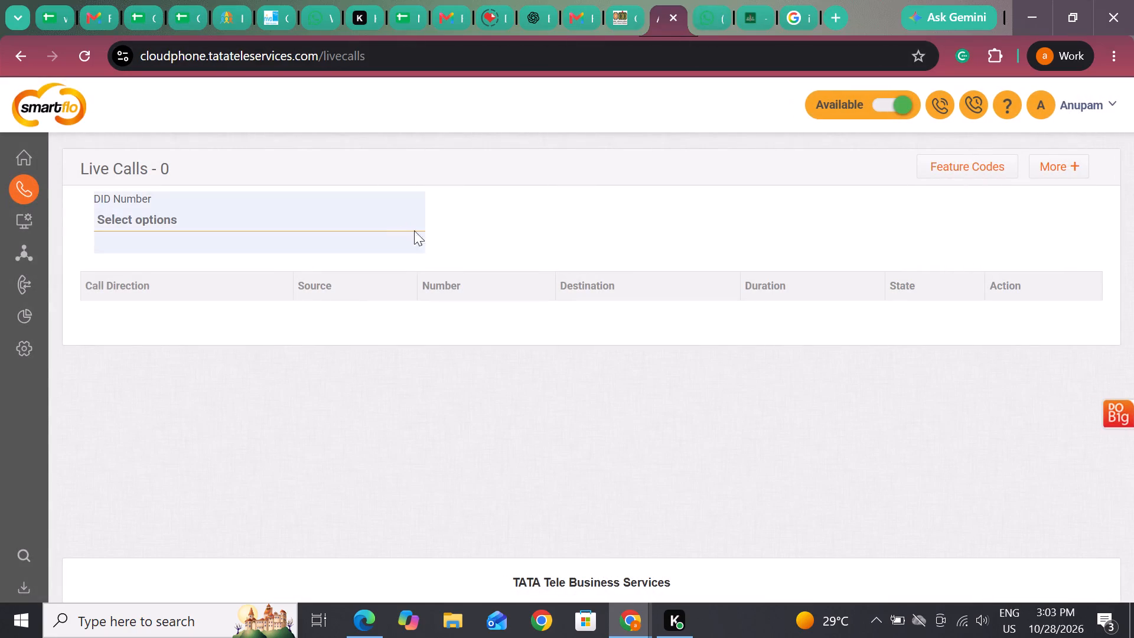
pyautogui.scroll(-1, 468, 236)
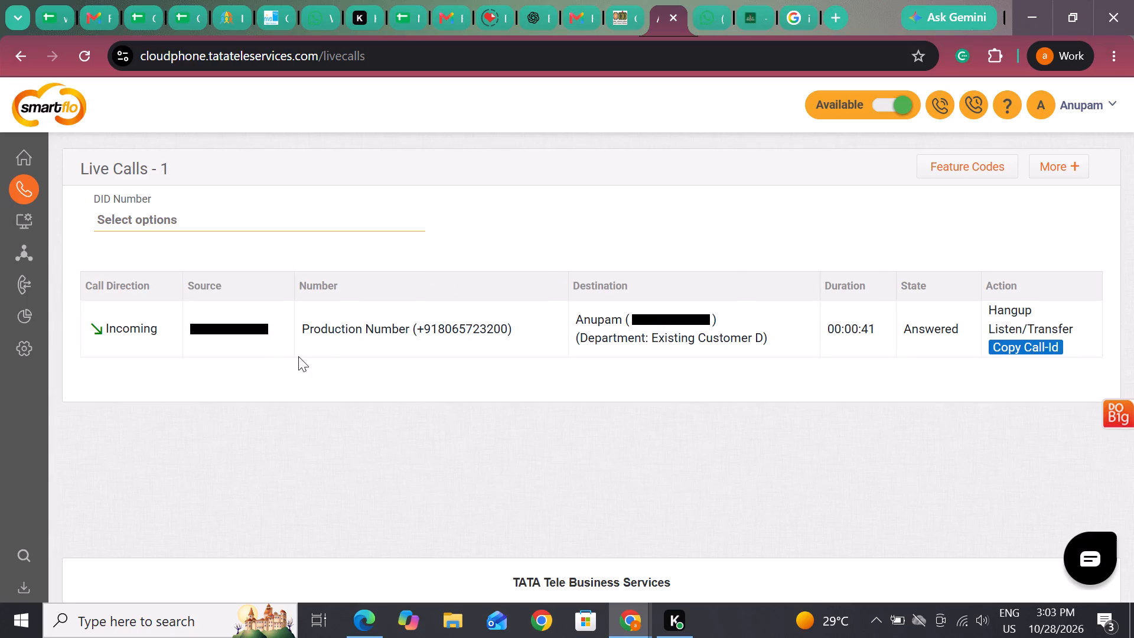
# Switch back to the complaint portal, return to the Form 6a Received Complaints list, and activate its search field.
pyautogui.click(232, 28)
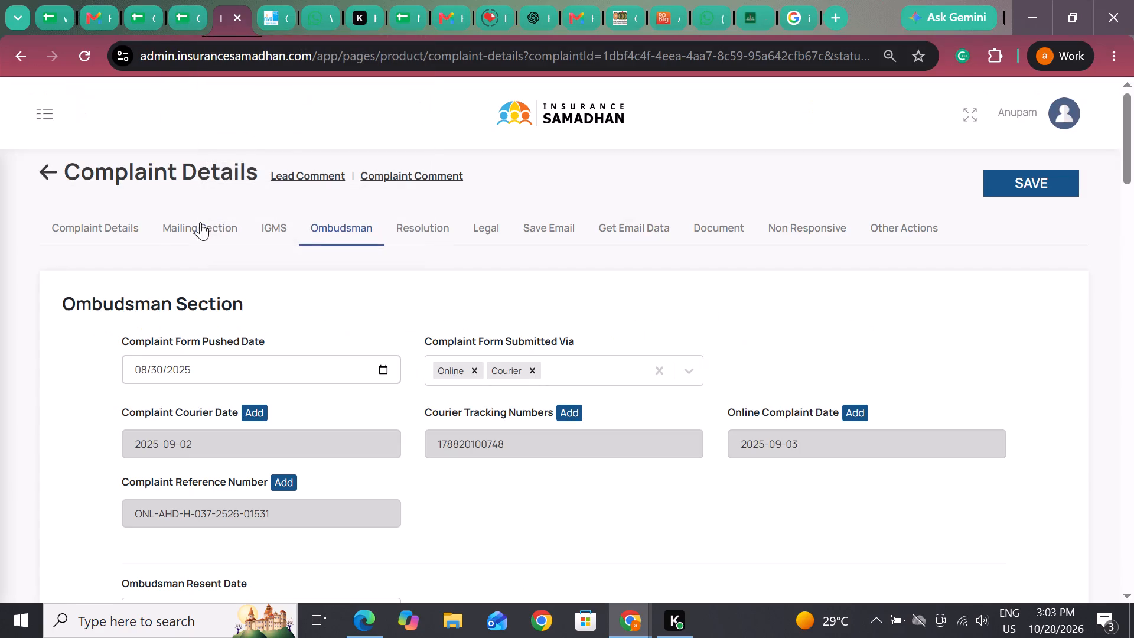
pyautogui.click(47, 167)
pyautogui.doubleClick(150, 278)
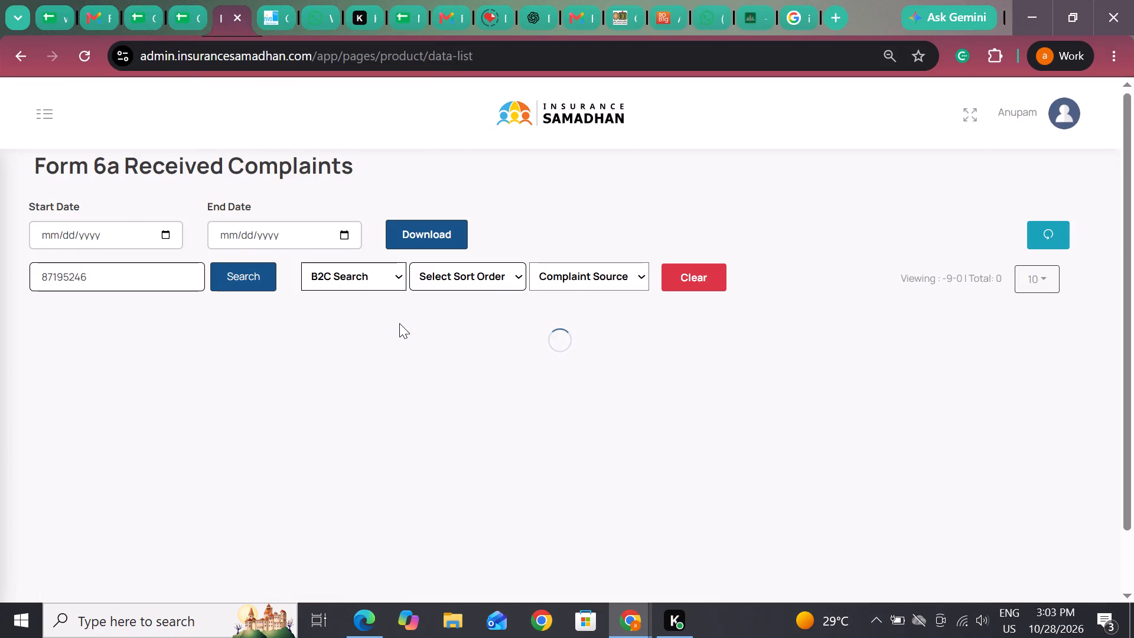
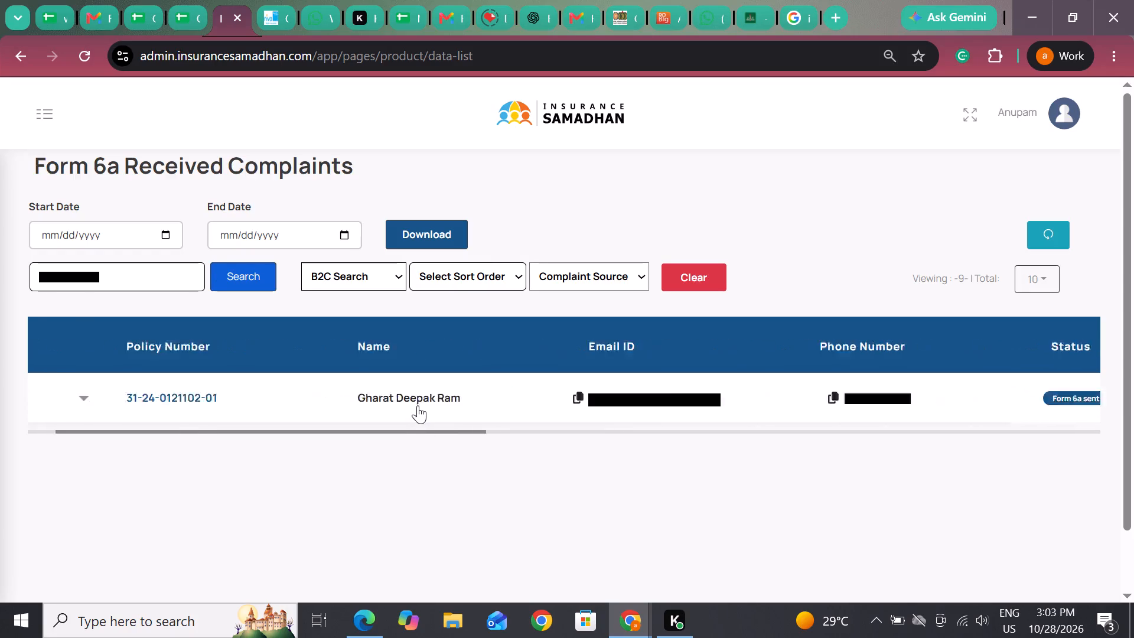
# Open the complaint record found in the Form 6a list and review its Ombudsman section, including Form 6A, requirement and hearing details.
pyautogui.click(256, 395)
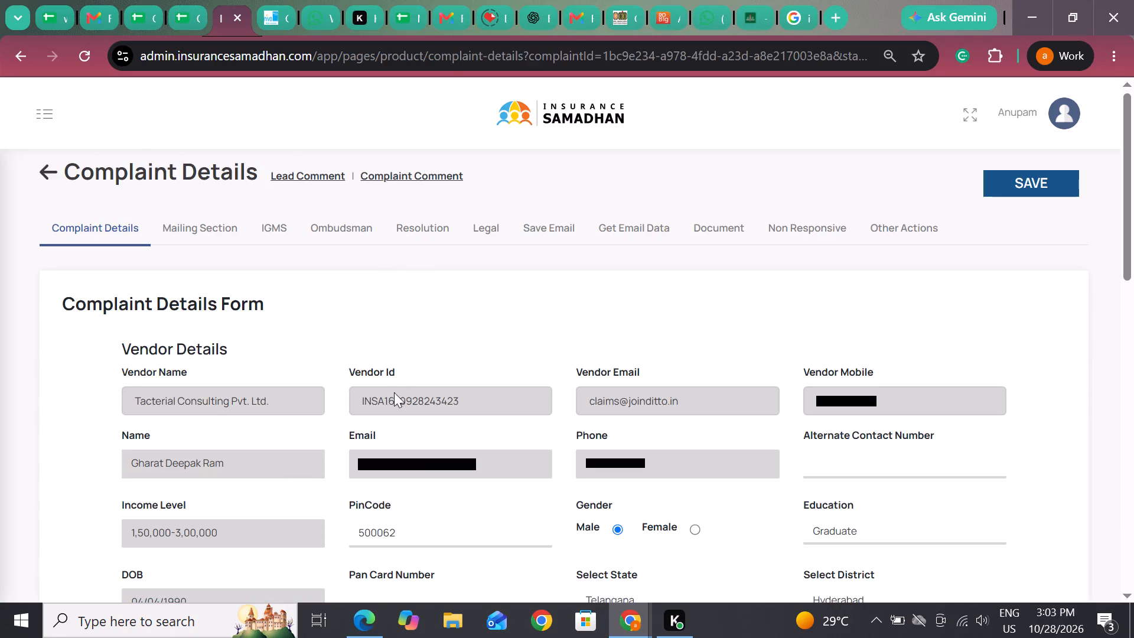
pyautogui.scroll(4, 392, 394)
pyautogui.click(354, 230)
pyautogui.scroll(-5, 405, 270)
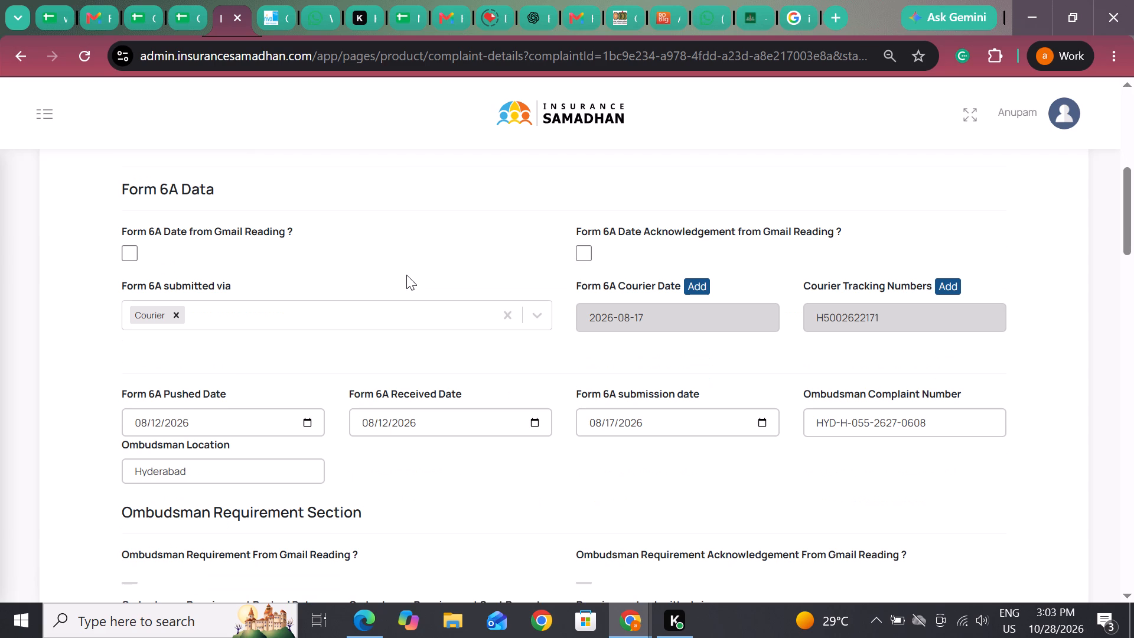
pyautogui.scroll(-2, 406, 275)
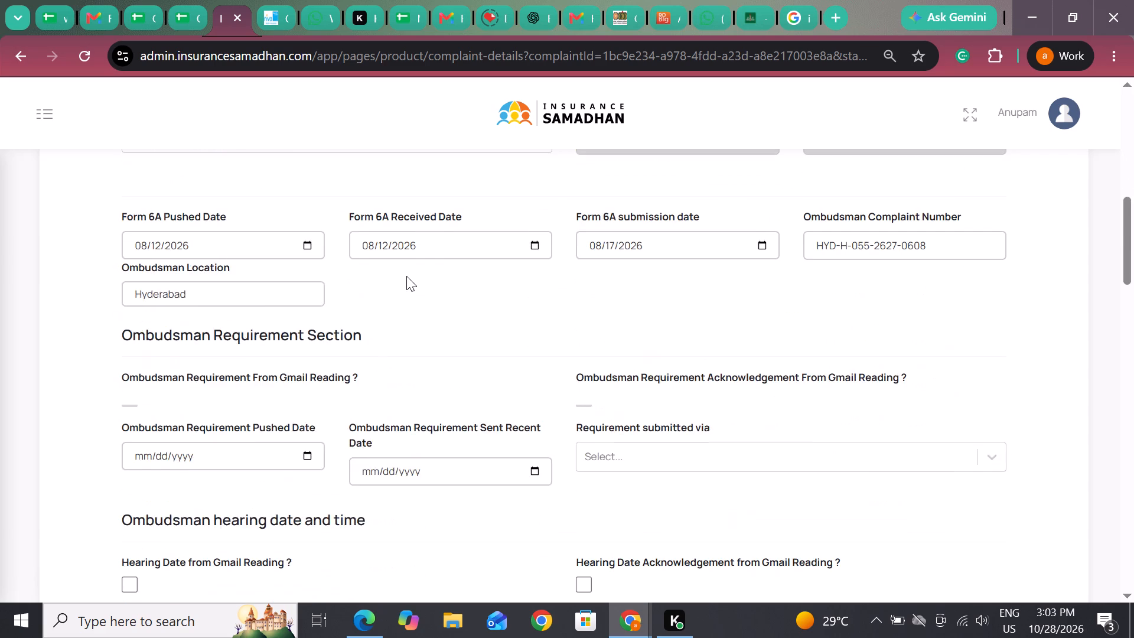
pyautogui.scroll(-3, 406, 276)
pyautogui.scroll(12, 399, 311)
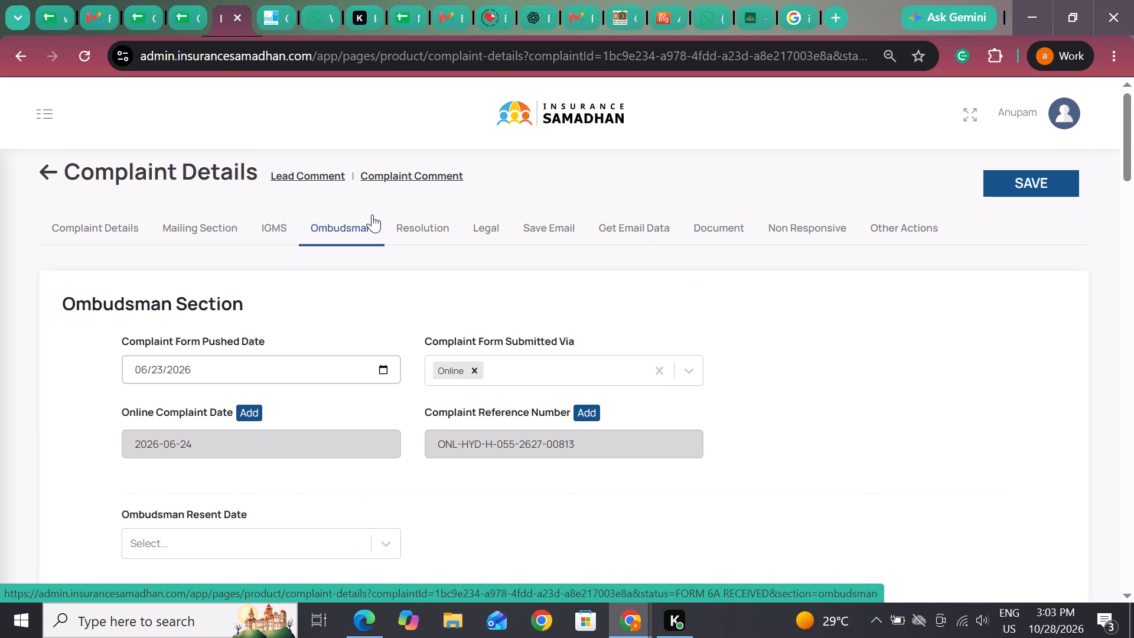
# Generate a Single reminder mail of the Hearing date type from the complaint's other actions and send it to the Ombudsman.
pyautogui.click(887, 221)
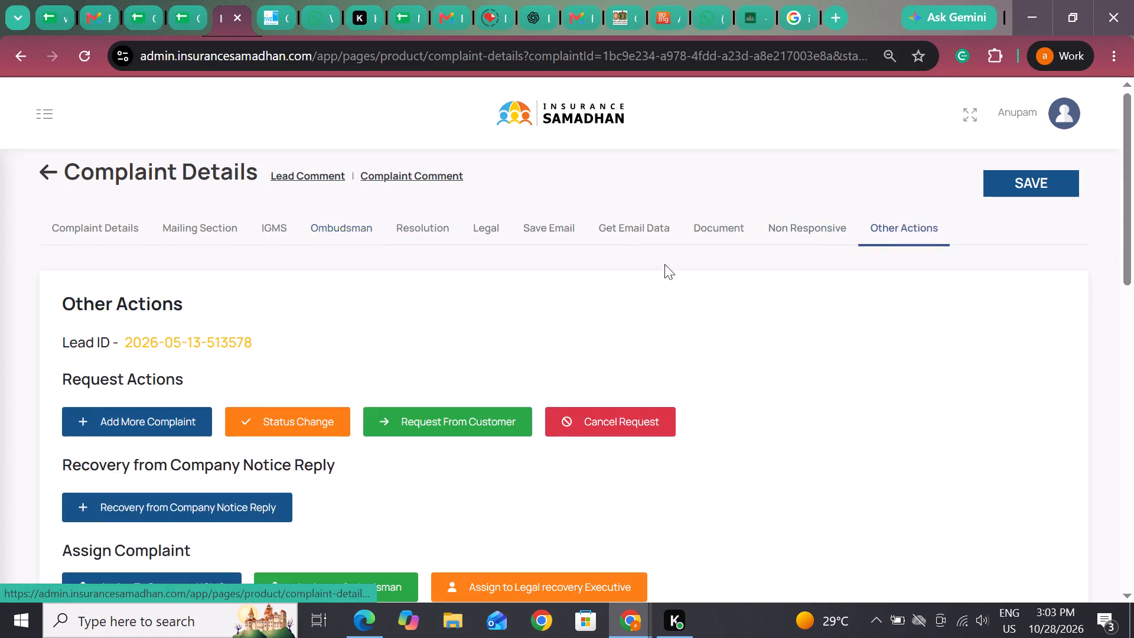
pyautogui.scroll(-5, 320, 244)
pyautogui.scroll(-3, 143, 255)
pyautogui.click(127, 283)
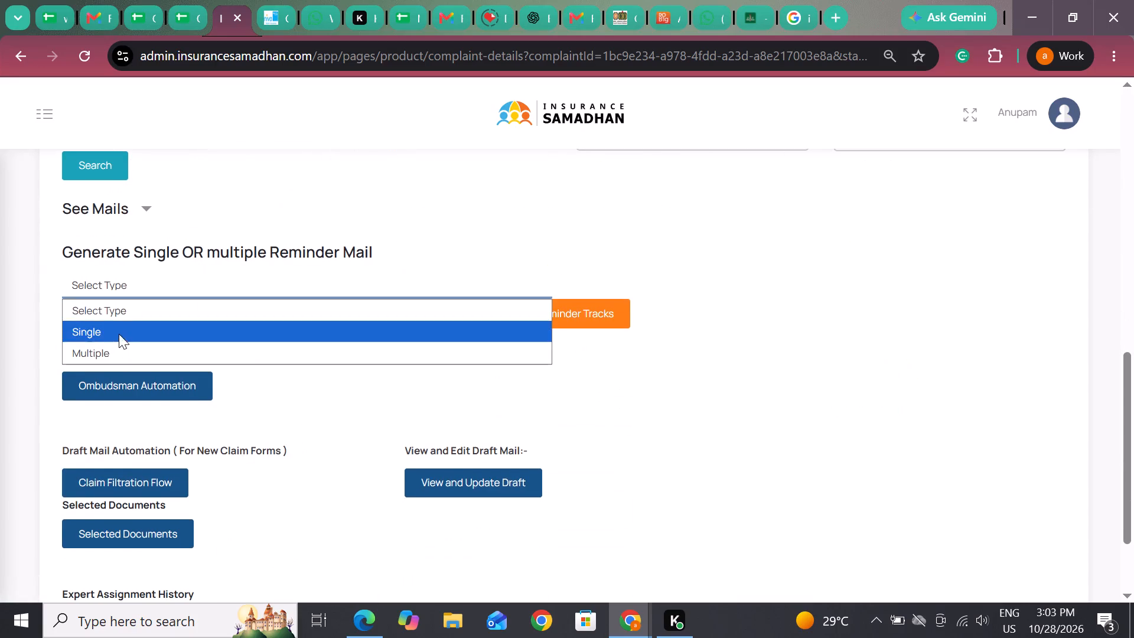
pyautogui.click(118, 337)
pyautogui.scroll(-2, 579, 313)
pyautogui.click(223, 412)
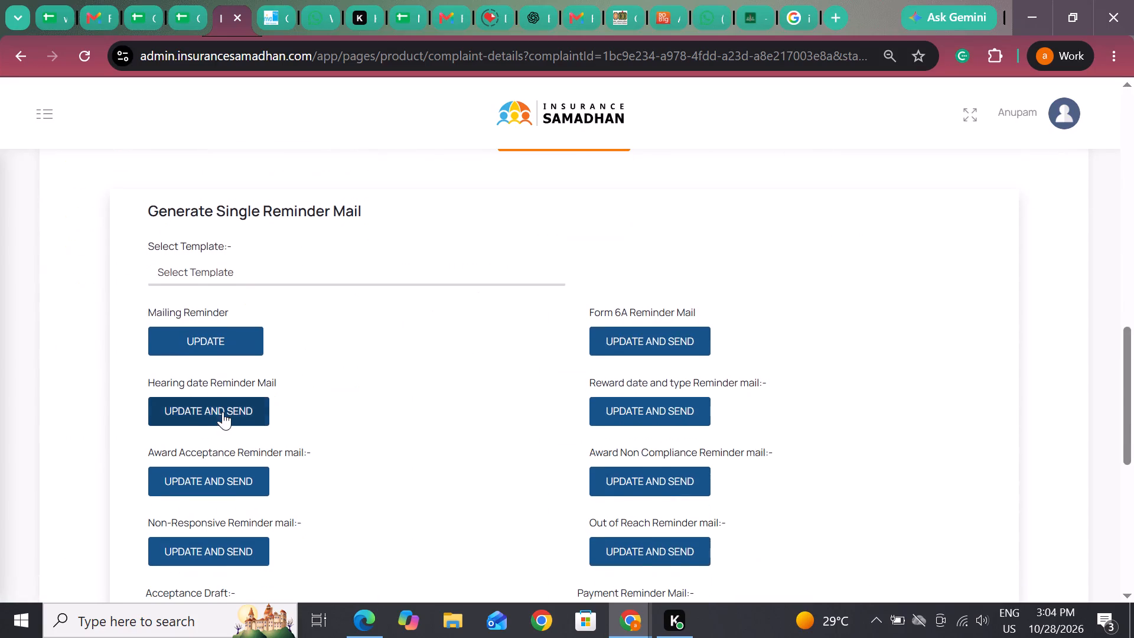
pyautogui.scroll(-3, 537, 388)
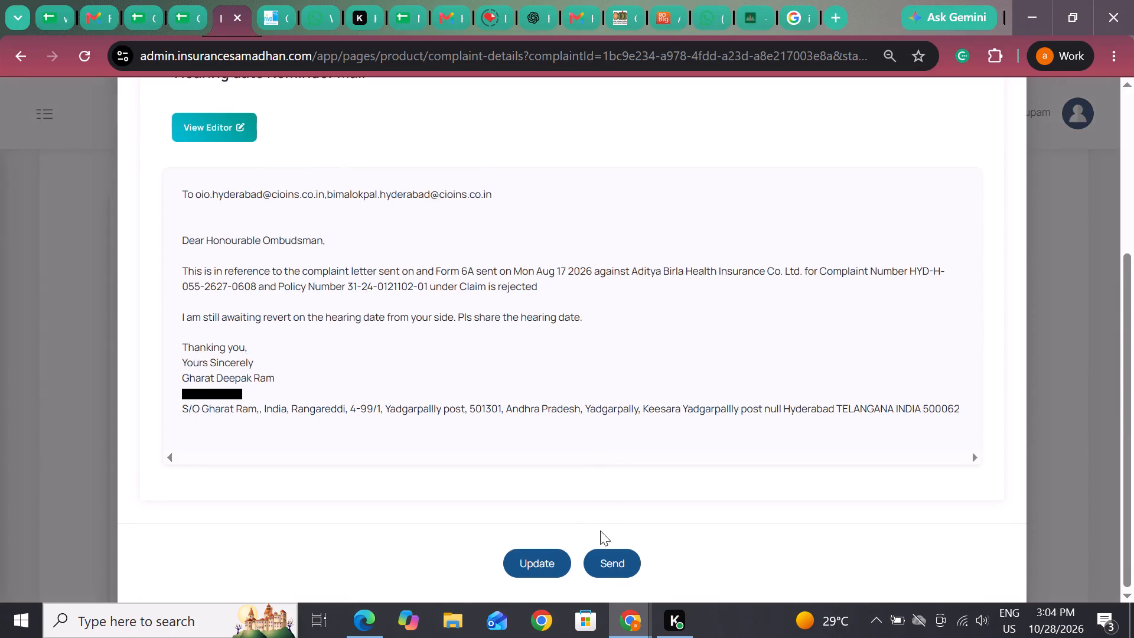
pyautogui.click(602, 560)
pyautogui.click(640, 161)
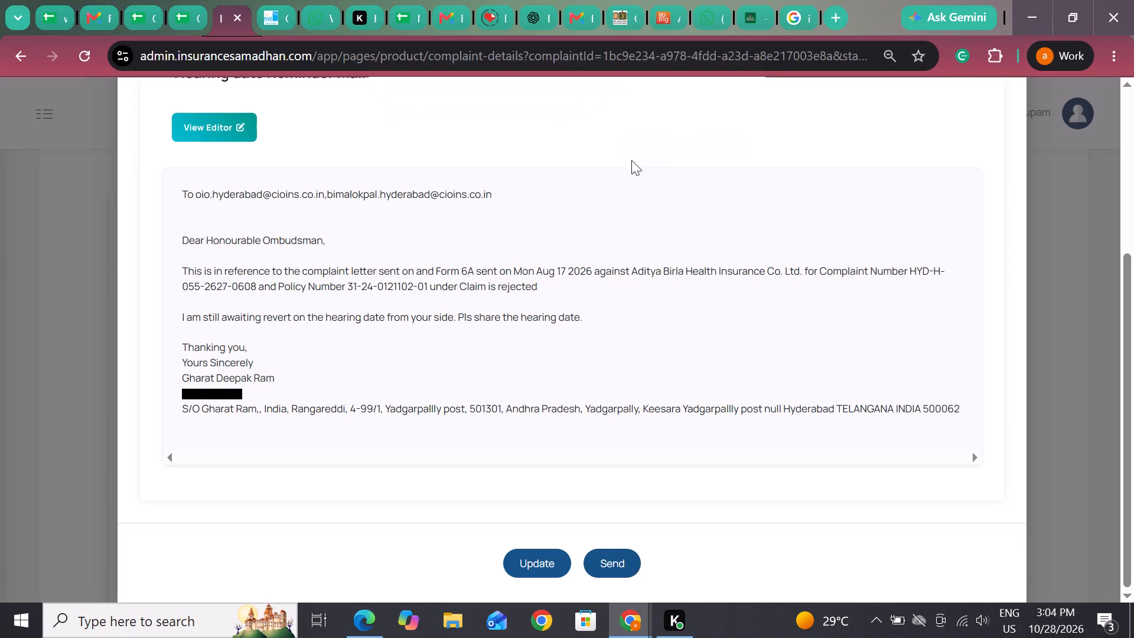
# Return to the complaint's Ombudsman section and review the complaint reference and Form 6A submission details.
pyautogui.scroll(6, 415, 268)
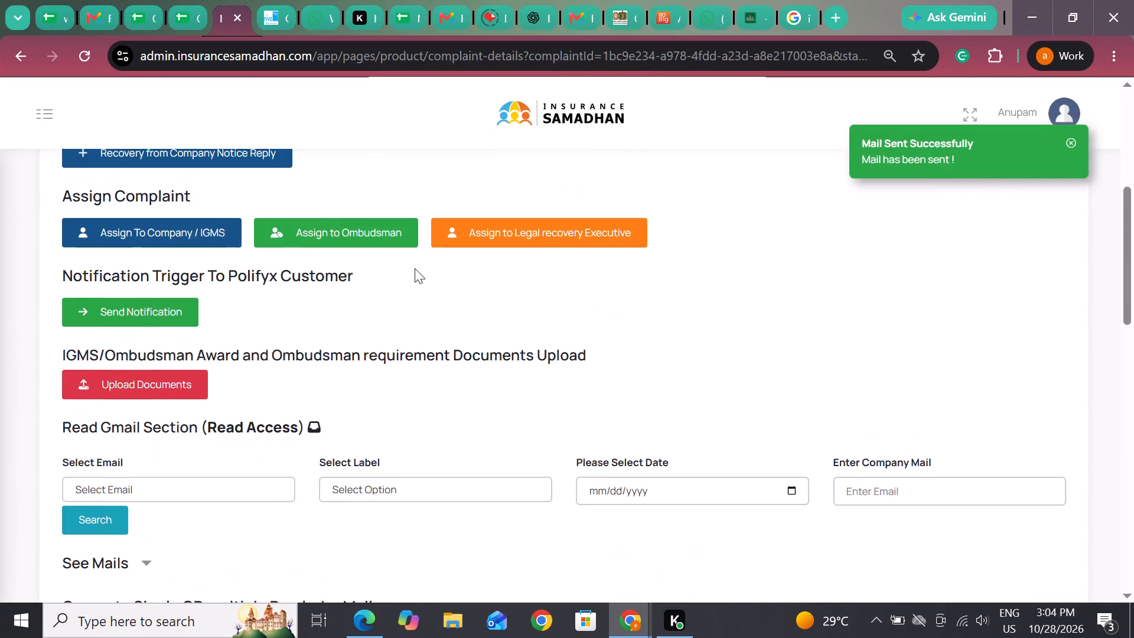
pyautogui.scroll(6, 415, 268)
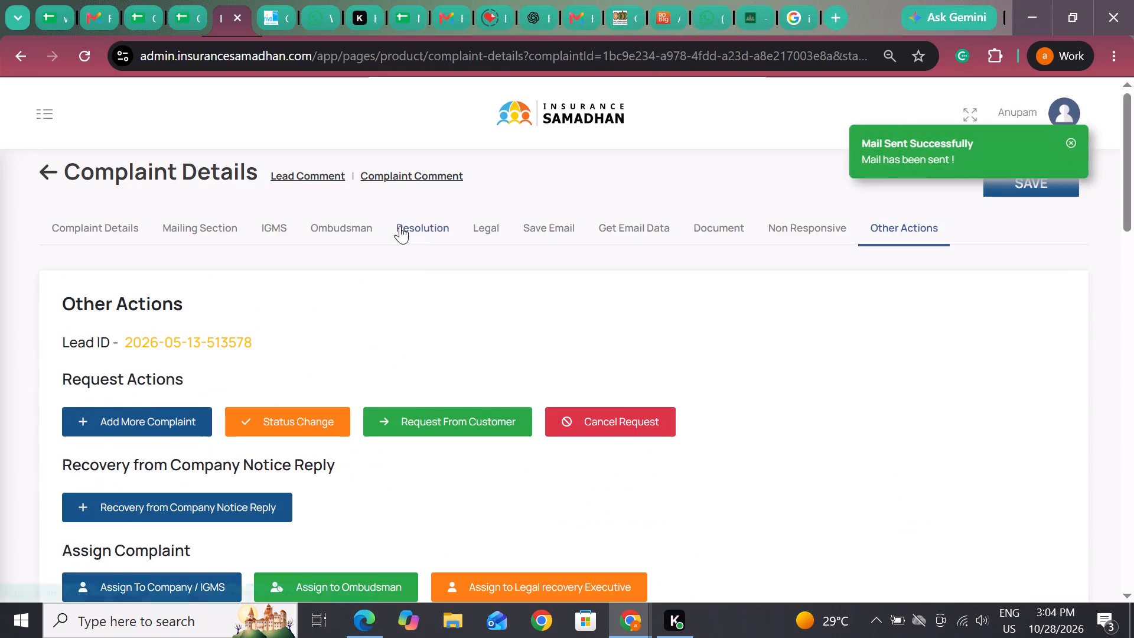
pyautogui.click(353, 222)
pyautogui.scroll(-3, 413, 294)
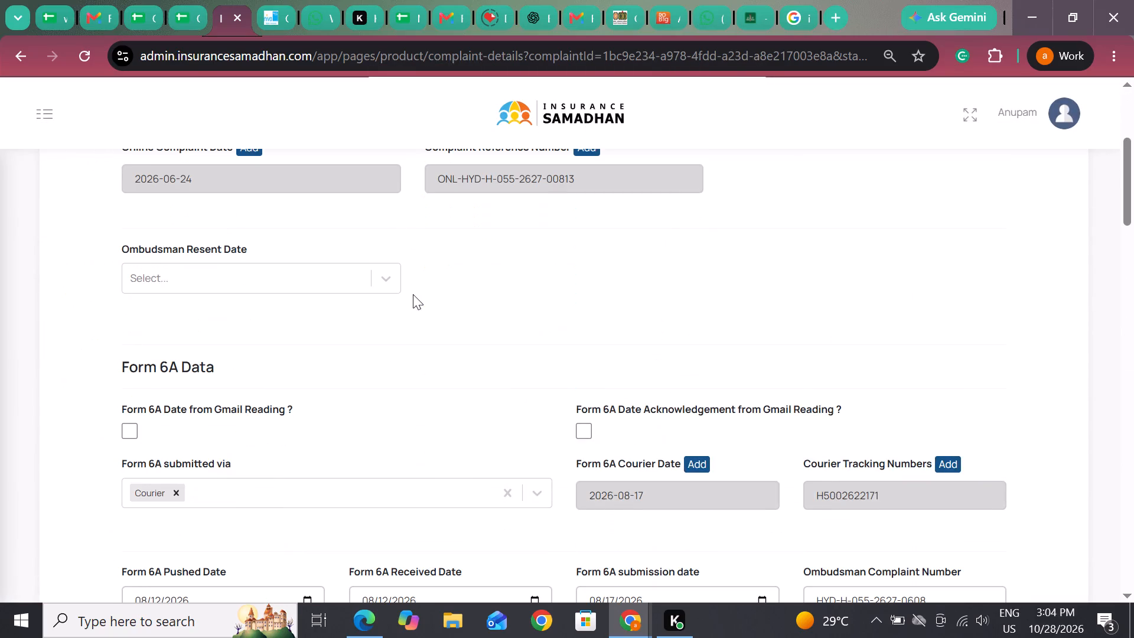
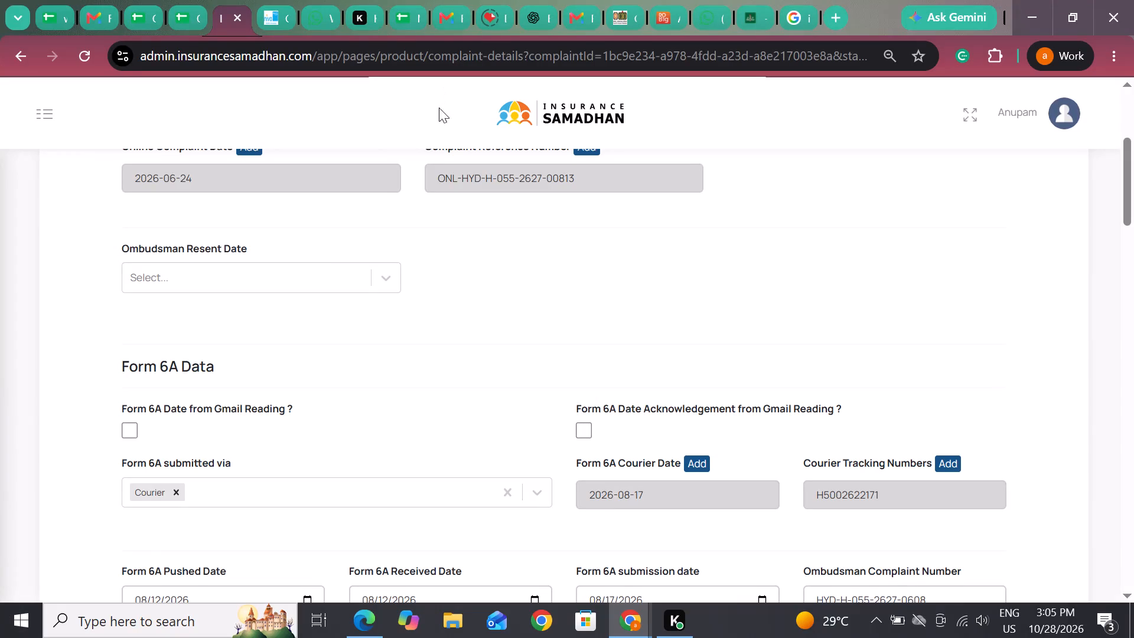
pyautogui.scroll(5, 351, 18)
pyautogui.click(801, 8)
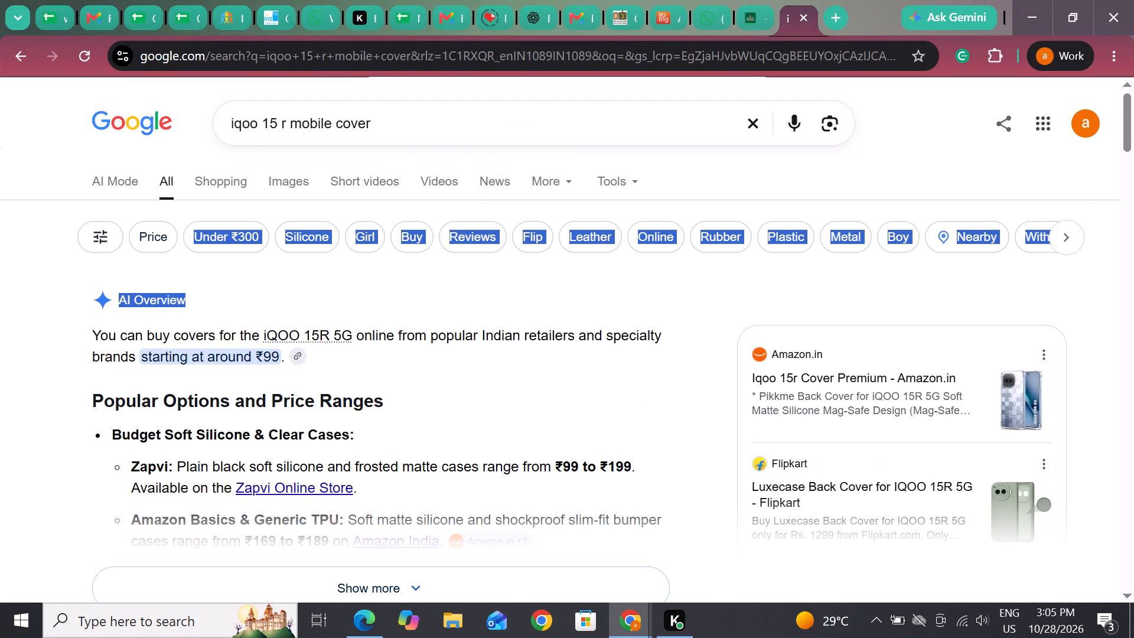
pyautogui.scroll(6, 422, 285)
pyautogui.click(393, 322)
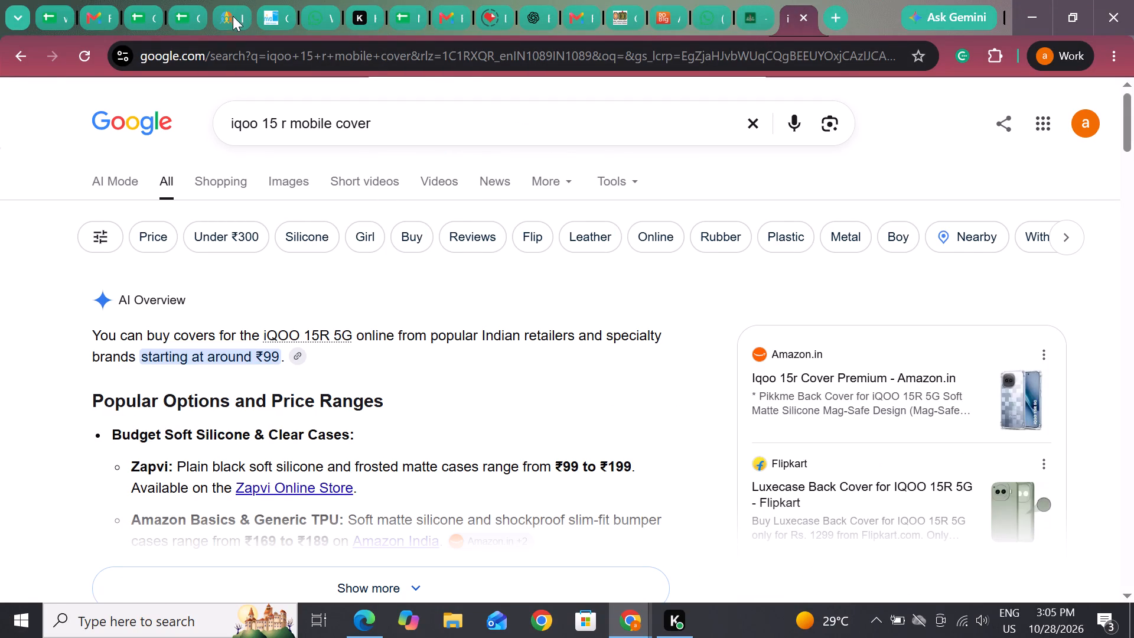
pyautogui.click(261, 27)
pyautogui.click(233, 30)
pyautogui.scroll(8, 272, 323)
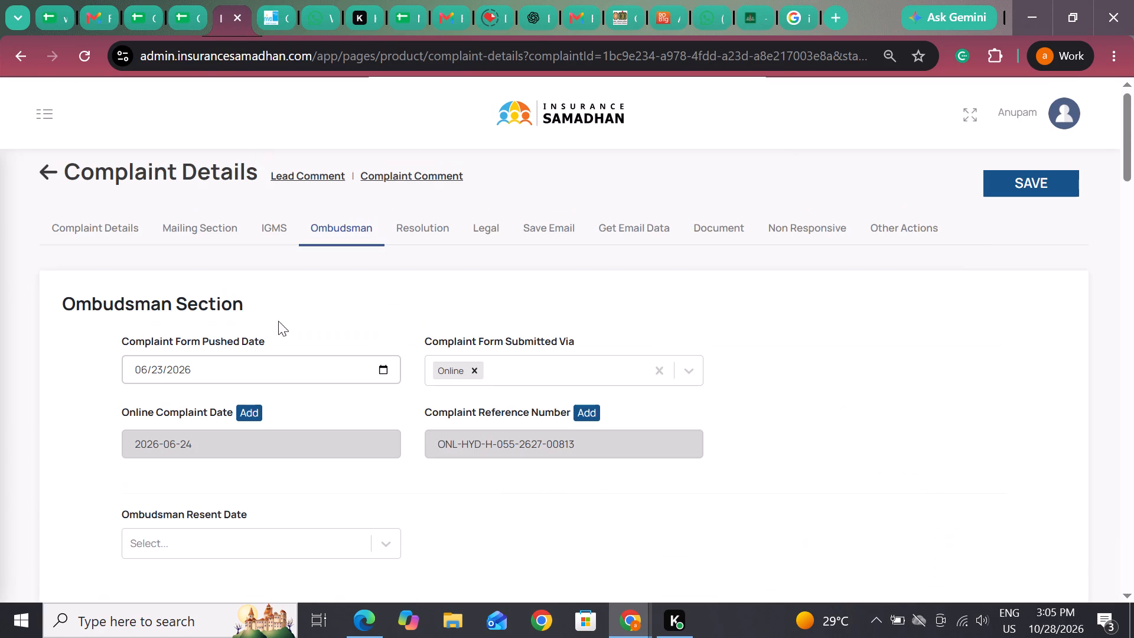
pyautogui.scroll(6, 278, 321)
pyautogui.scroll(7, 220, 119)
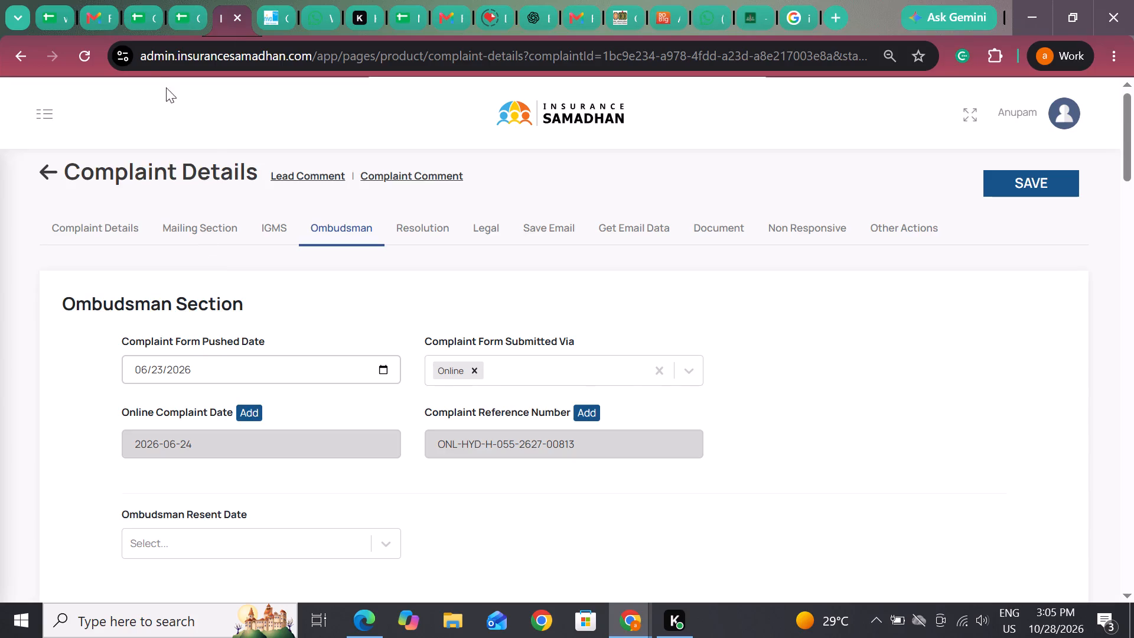
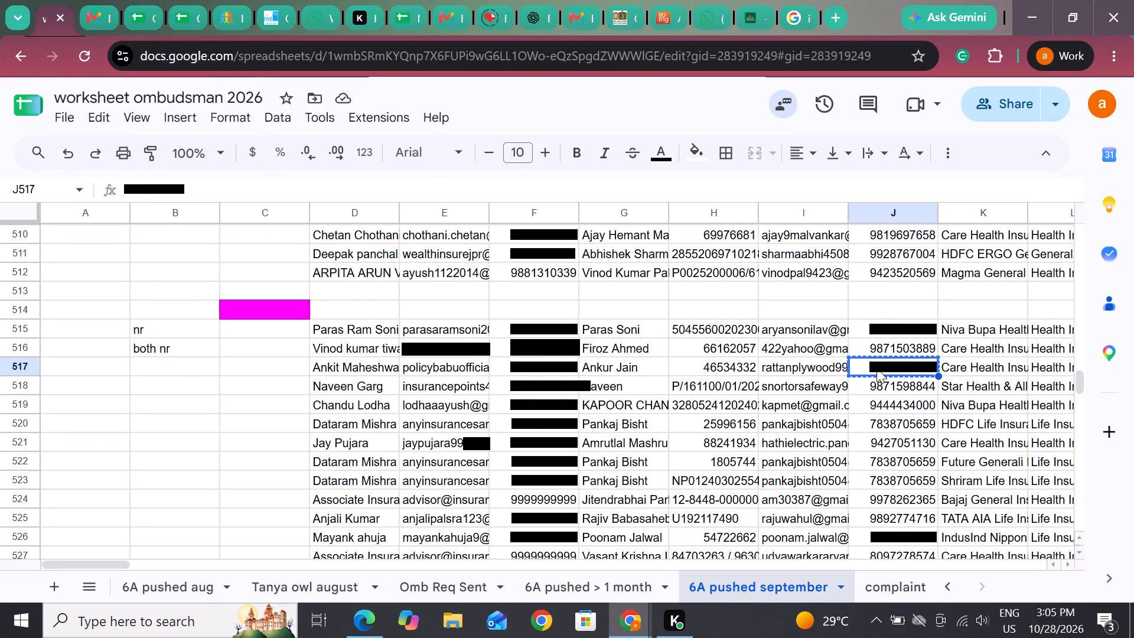
# Copy the phone number from row 517 of the 6A pushed september sheet and search the Form 6a Received Complaints list for it.
pyautogui.hotkey('ctrl', 'c')
pyautogui.hotkey('ctrl', 'c')
pyautogui.click(220, 30)
pyautogui.scroll(4, 141, 295)
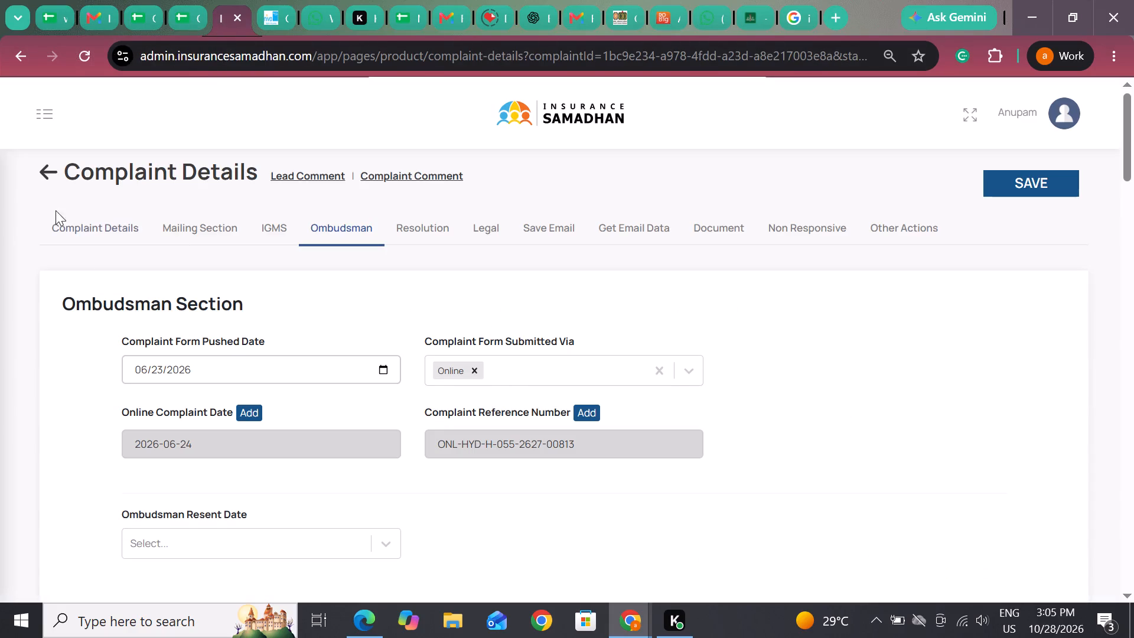
pyautogui.click(53, 172)
pyautogui.keyDown('ctrl'); pyautogui.click(92, 255); pyautogui.keyUp('ctrl')
pyautogui.keyDown('ctrl'); pyautogui.tripleClick(95, 273); pyautogui.keyUp('ctrl')
pyautogui.hotkey('ctrl', 'v')
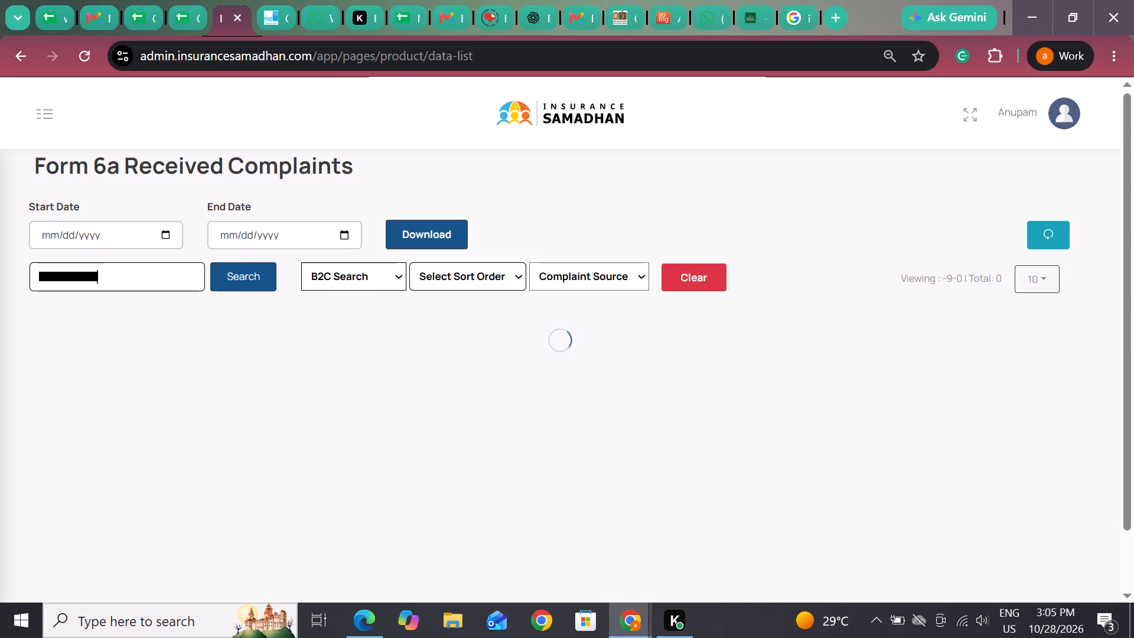
pyautogui.keyDown('ctrl'); pyautogui.click(242, 275); pyautogui.keyUp('ctrl')
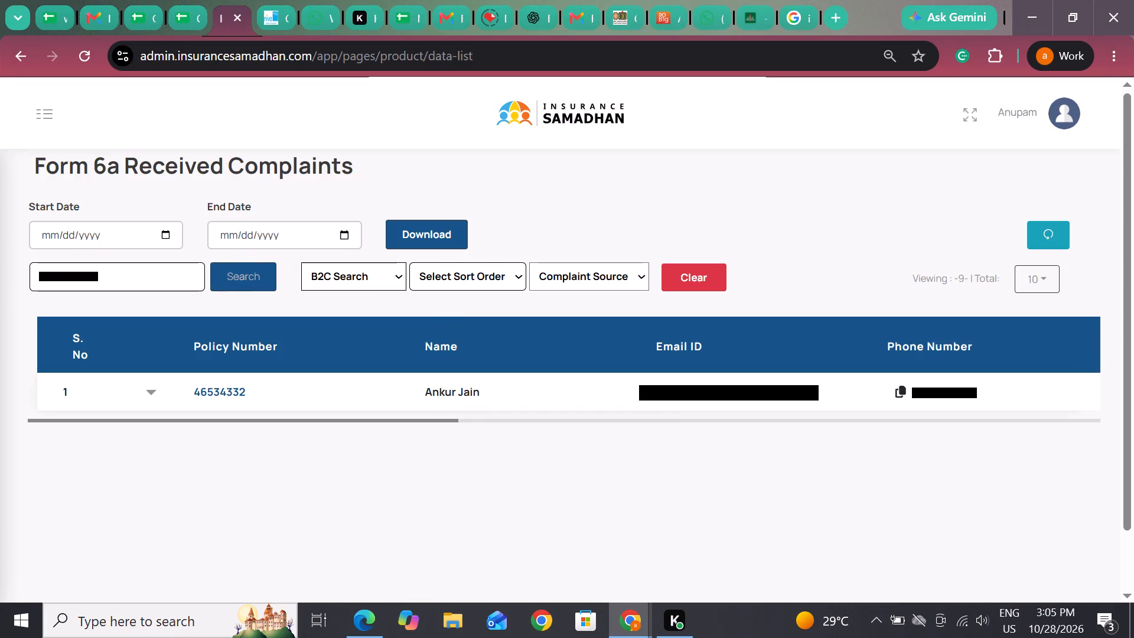
# Expand the found complaint's row actions, view its comments and return to the list.
pyautogui.hscroll(-3, 418, 396)
pyautogui.click(428, 393)
pyautogui.click(490, 445)
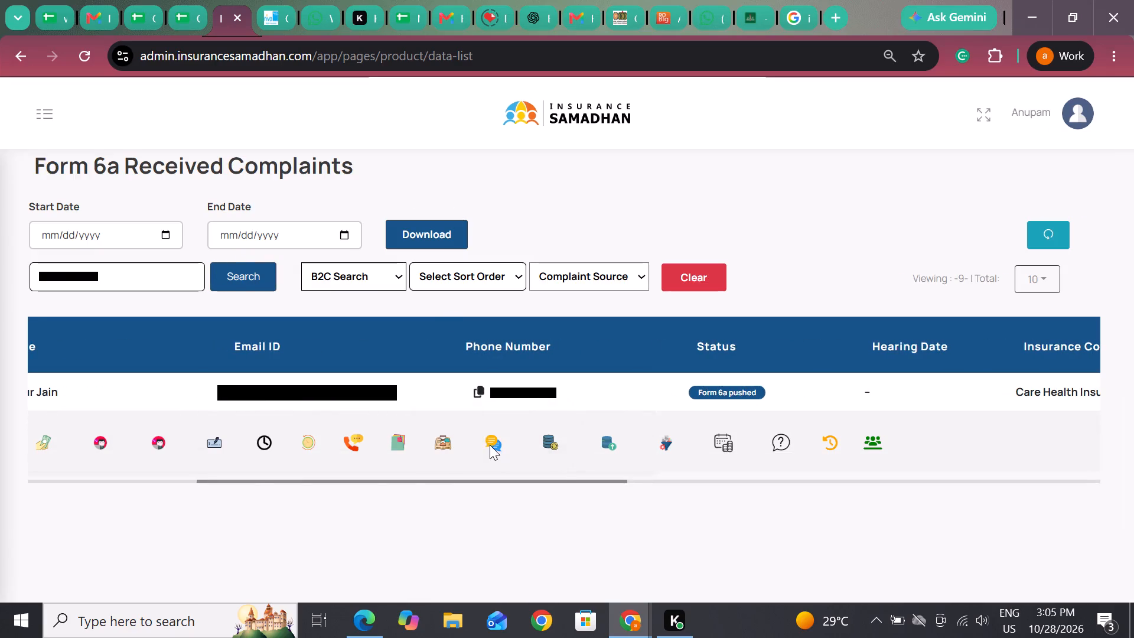
pyautogui.scroll(6, 396, 381)
pyautogui.click(346, 130)
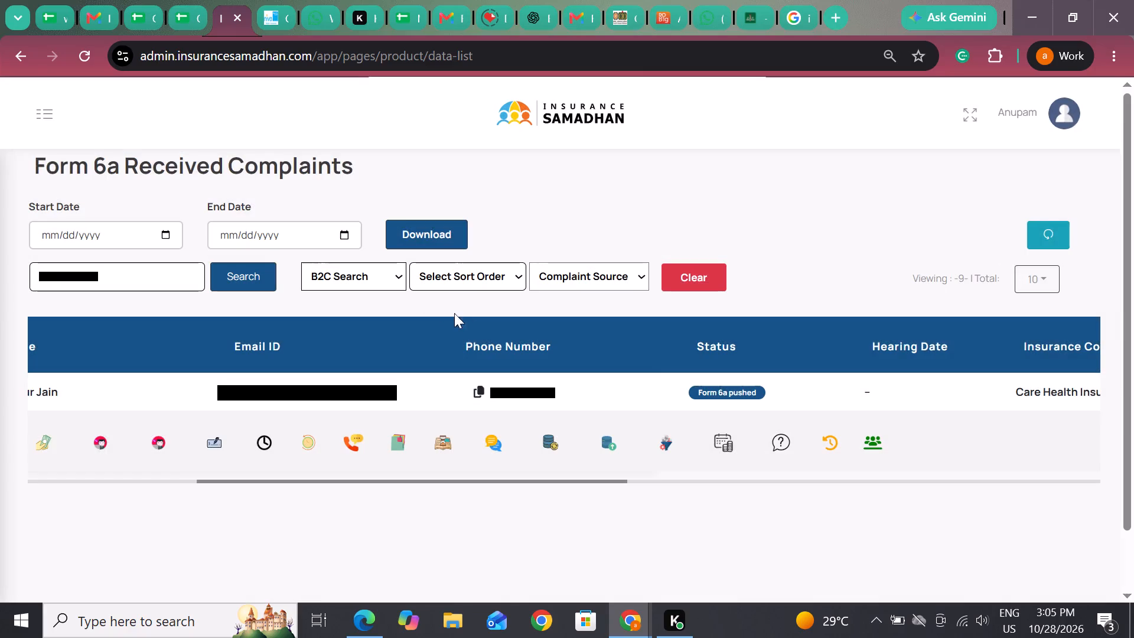
# Copy the customer's phone number from the expanded complaint row.
pyautogui.click(479, 395)
pyautogui.scroll(3, 702, 23)
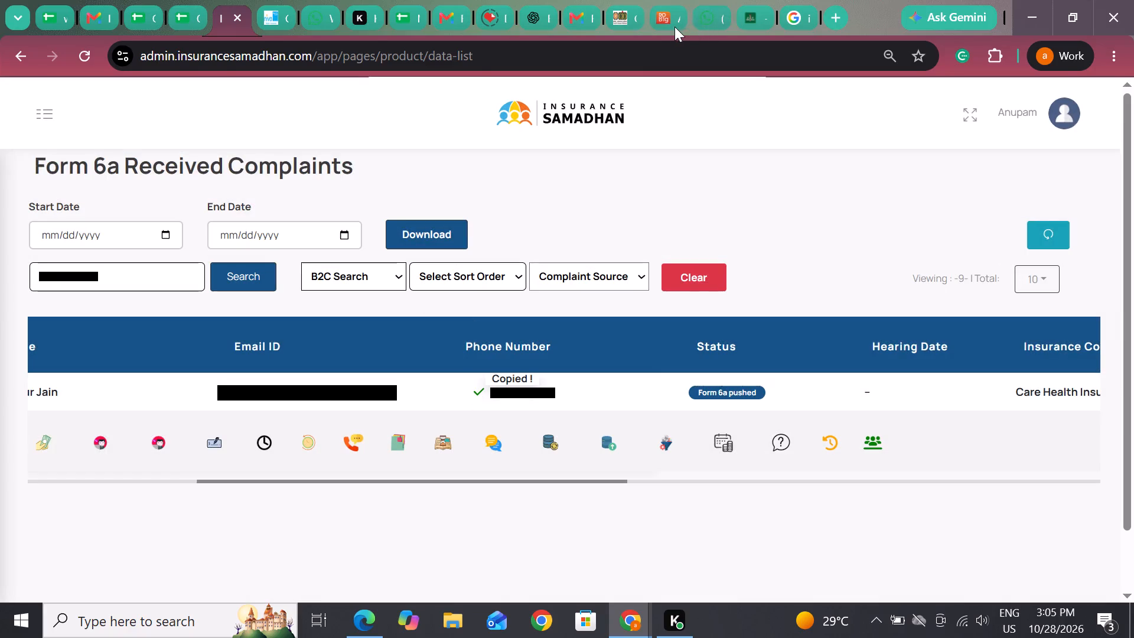
# Switch to Smartflo and call the complainant's phone number copied from the Form 6a record.
pyautogui.click(670, 27)
pyautogui.click(944, 105)
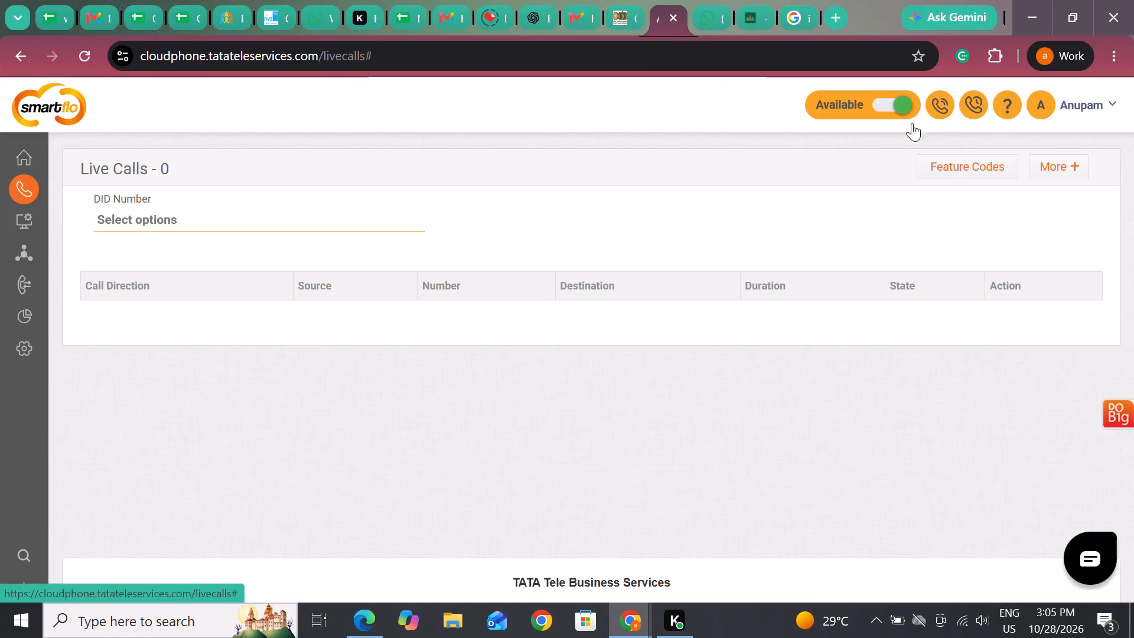
pyautogui.keyDown('ctrl'); pyautogui.click(504, 194); pyautogui.keyUp('ctrl')
pyautogui.hotkey('ctrl', 'v')
pyautogui.click(536, 540)
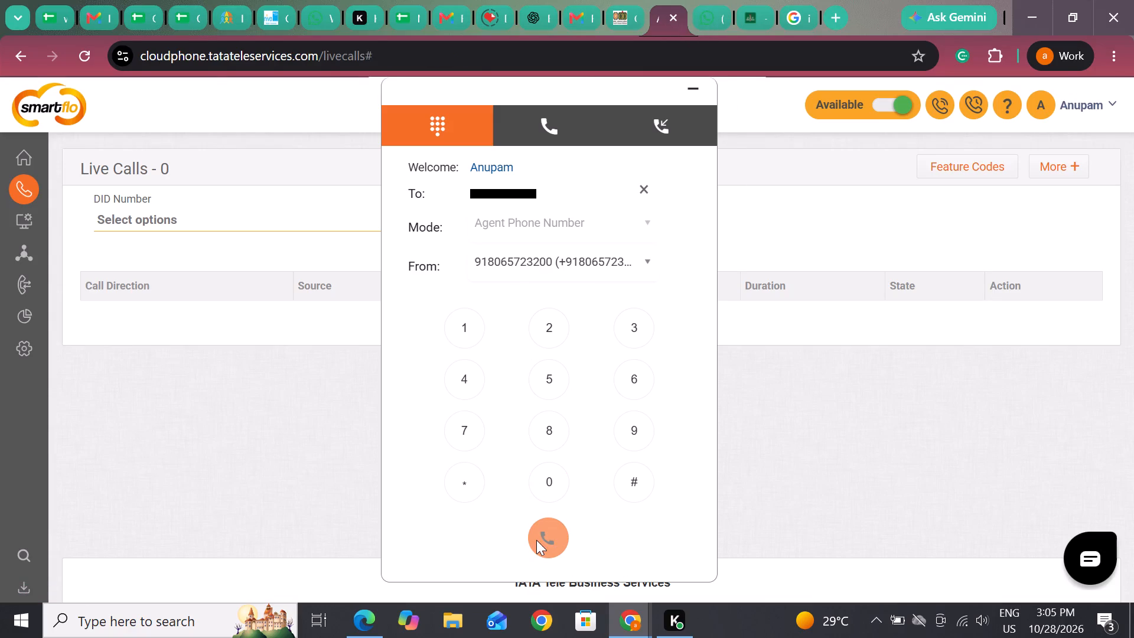
pyautogui.scroll(6, 186, 67)
pyautogui.click(204, 23)
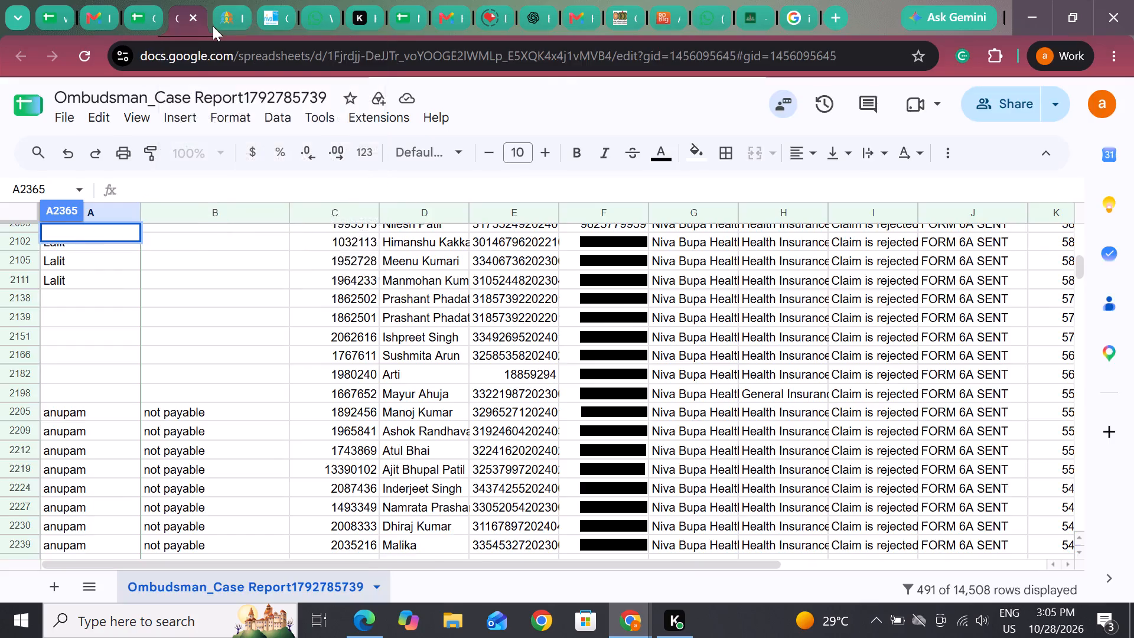
pyautogui.click(213, 26)
pyautogui.hscroll(1, 175, 397)
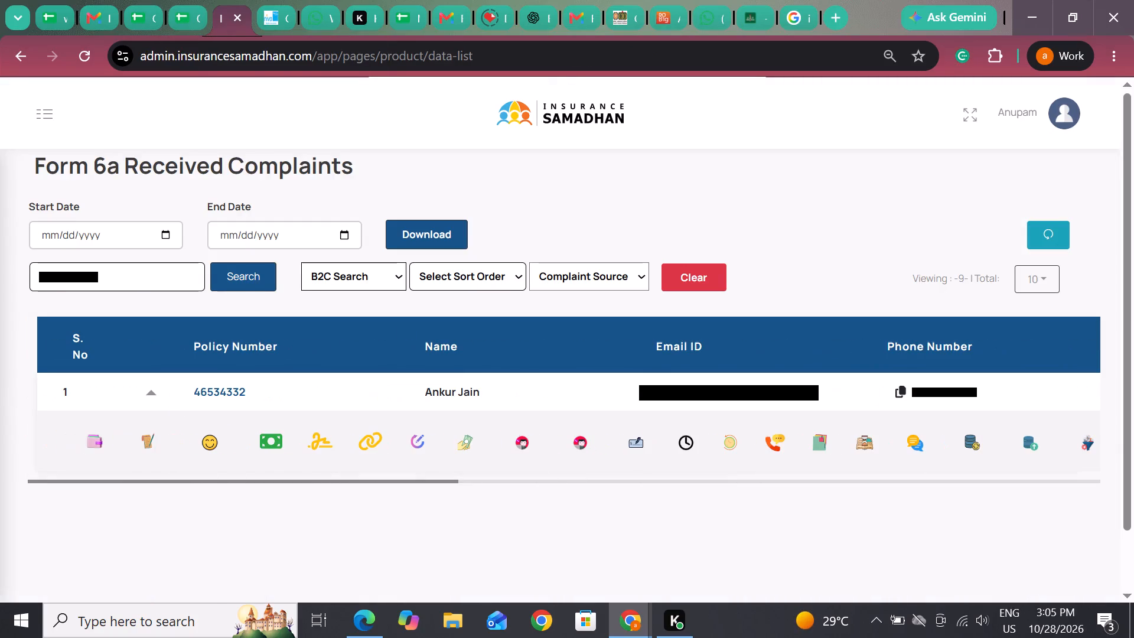
pyautogui.hscroll(-2, 347, 390)
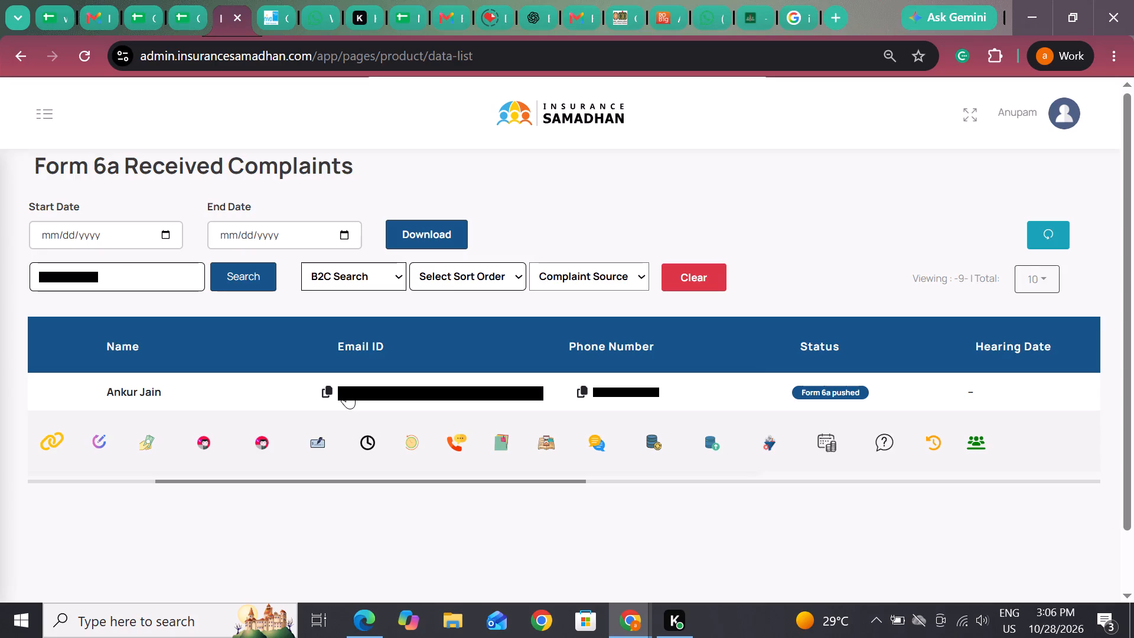
# Review the complaint communication log of the record found in the Form 6a list.
pyautogui.scroll(1, 455, 412)
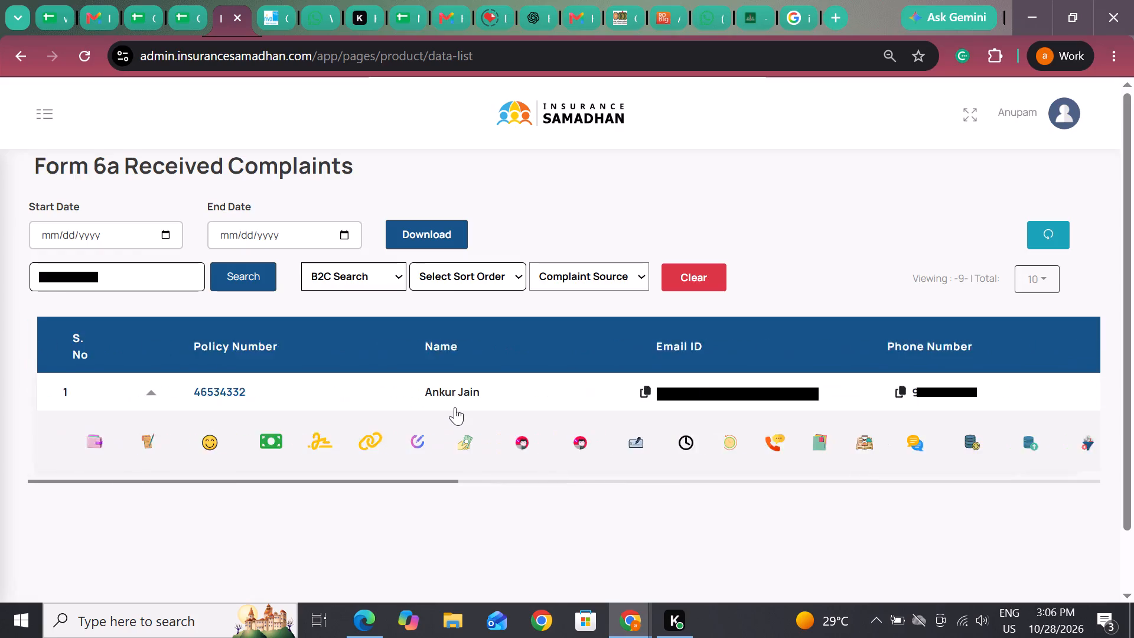
pyautogui.hscroll(-2, 455, 407)
pyautogui.click(570, 442)
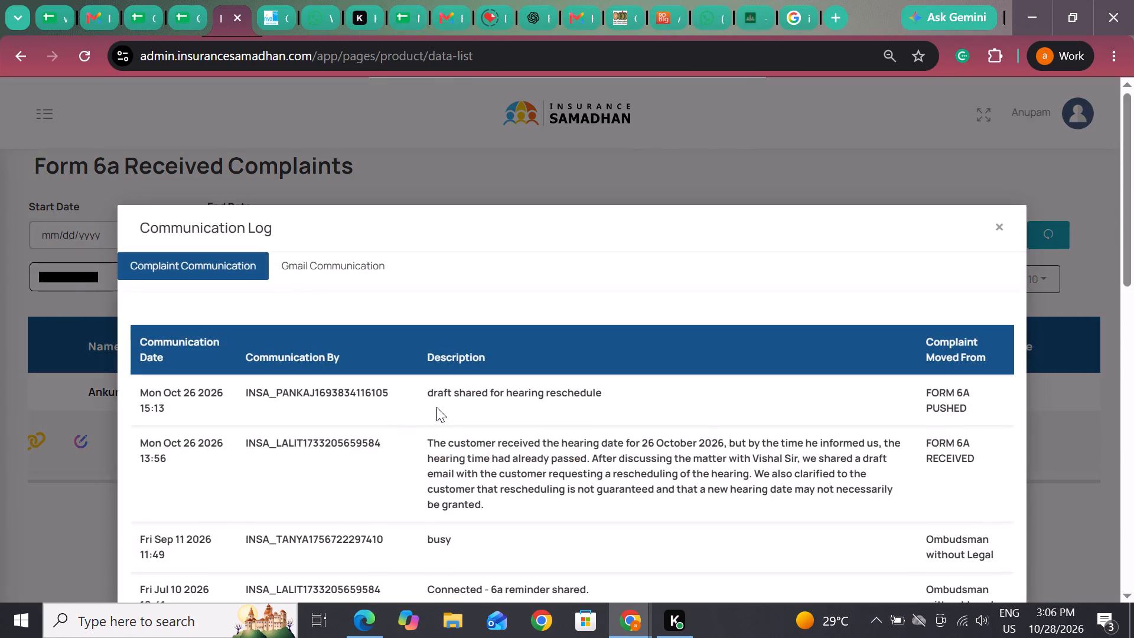
pyautogui.scroll(6, 473, 409)
pyautogui.scroll(5, 415, 196)
pyautogui.click(409, 148)
pyautogui.hscroll(1, 413, 399)
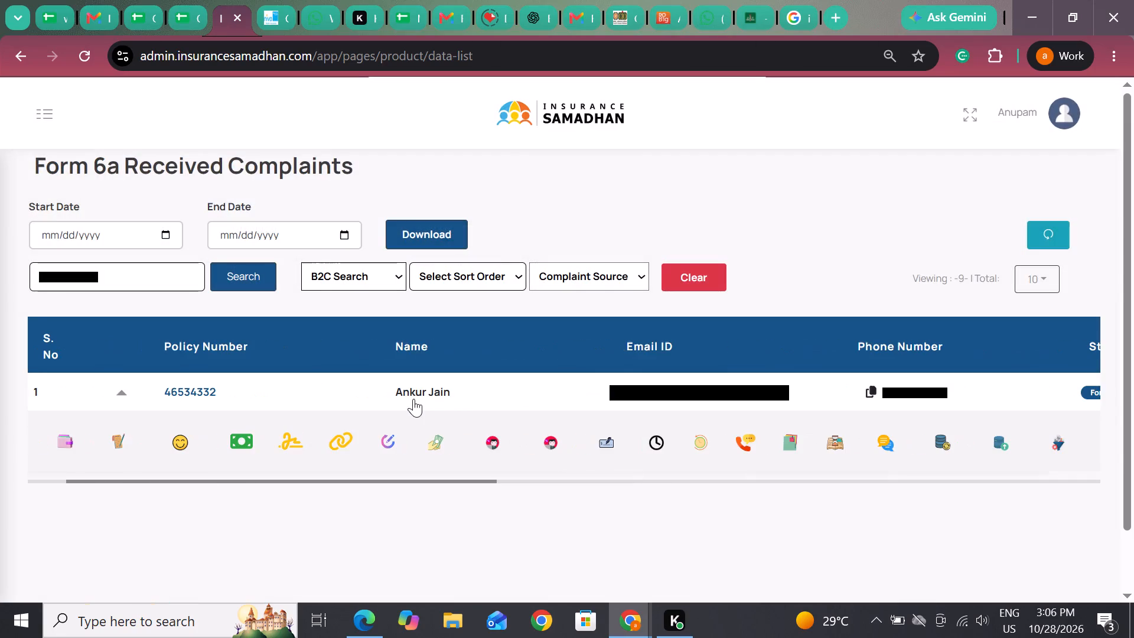
# Add the comment "nr" to the complaint's communication log, keeping the communication date at 10/28/2026.
pyautogui.hscroll(-2, 413, 399)
pyautogui.hscroll(-1, 519, 438)
pyautogui.click(475, 440)
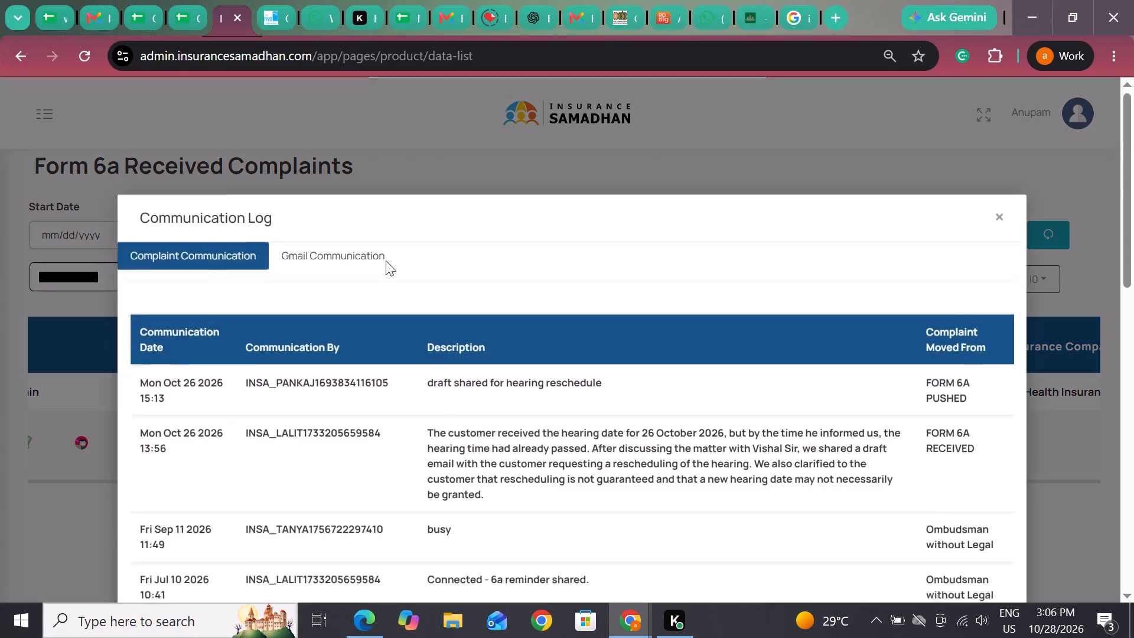
pyautogui.scroll(-16, 442, 398)
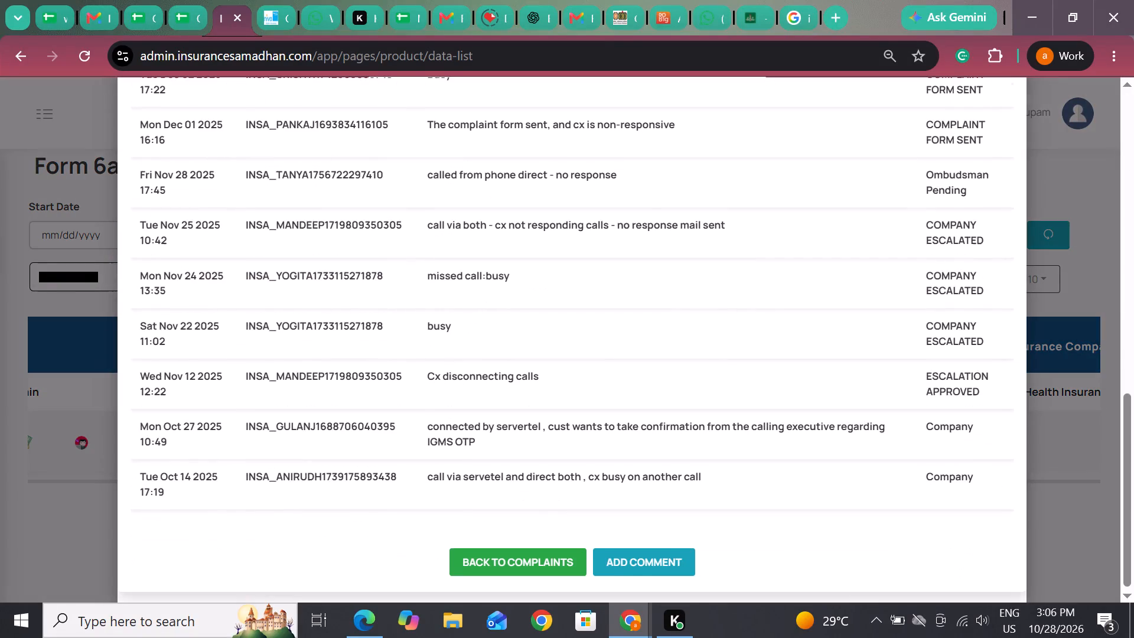
pyautogui.scroll(-4, 452, 422)
pyautogui.click(606, 559)
pyautogui.click(481, 445)
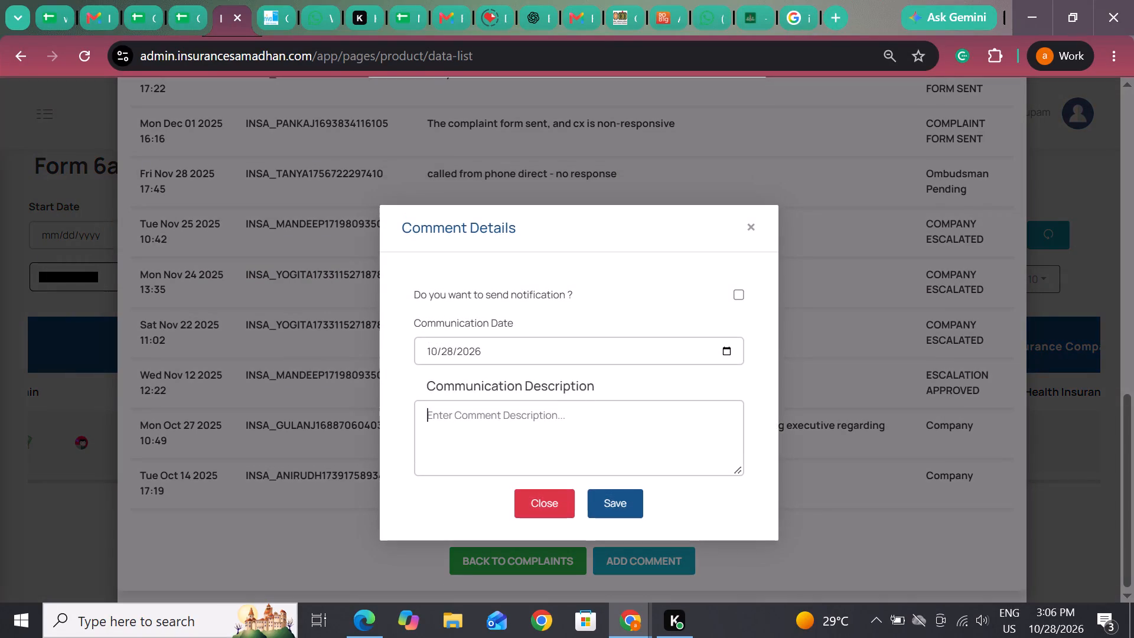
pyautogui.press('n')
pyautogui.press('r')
pyautogui.click(608, 496)
pyautogui.scroll(5, 432, 241)
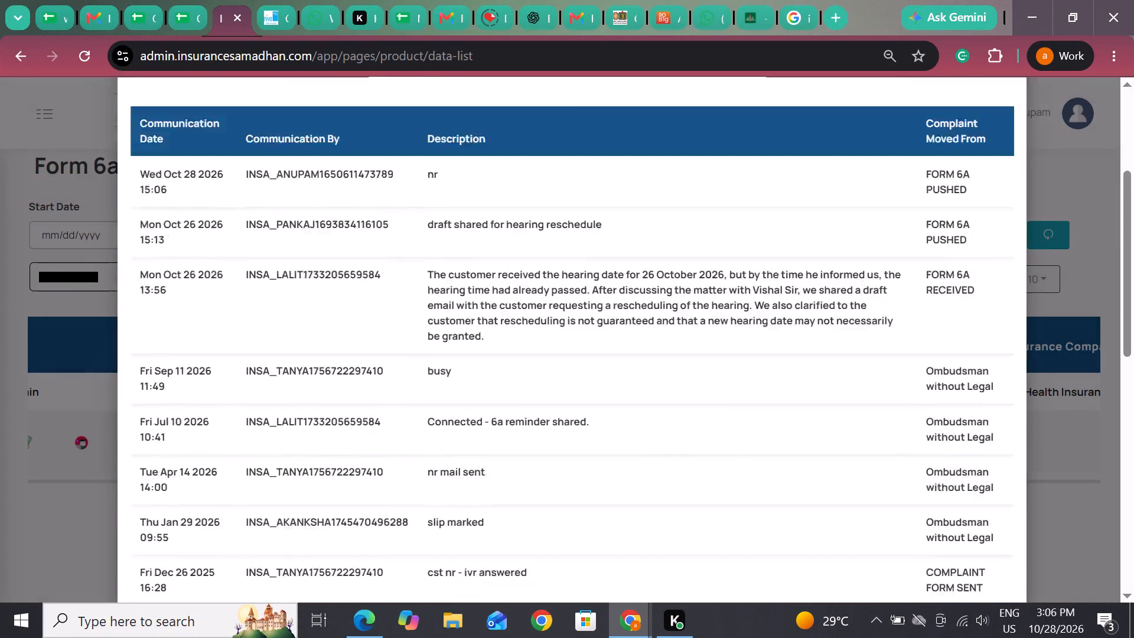
pyautogui.scroll(8, 429, 258)
pyautogui.click(402, 145)
pyautogui.hscroll(5, 363, 386)
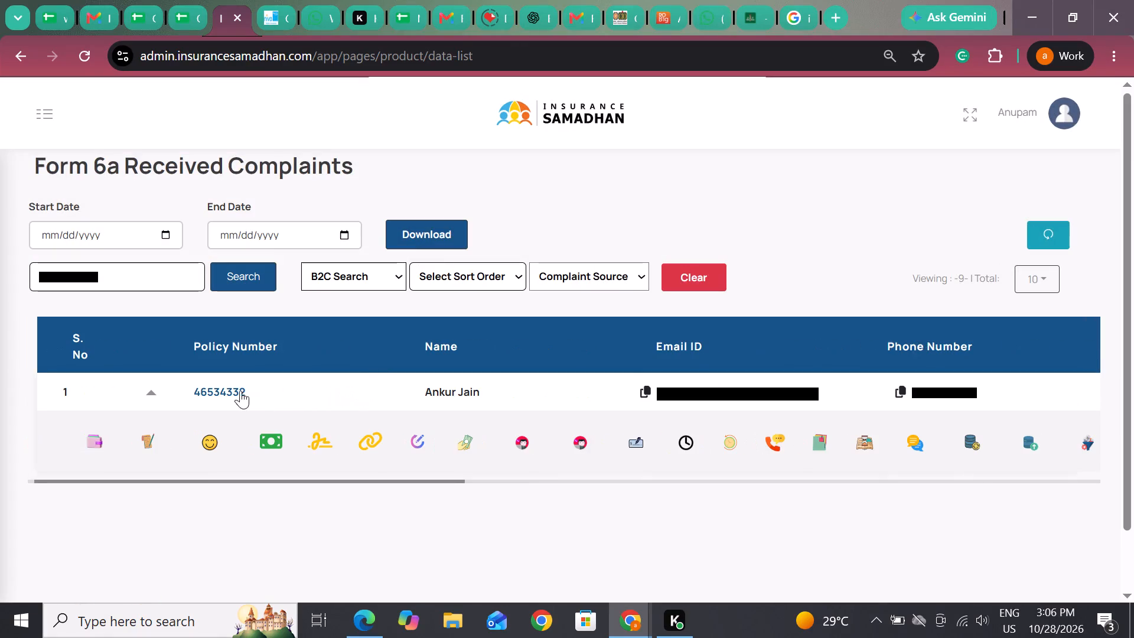
pyautogui.click(240, 390)
pyautogui.moveTo(877, 404); pyautogui.dragTo(876, 405)
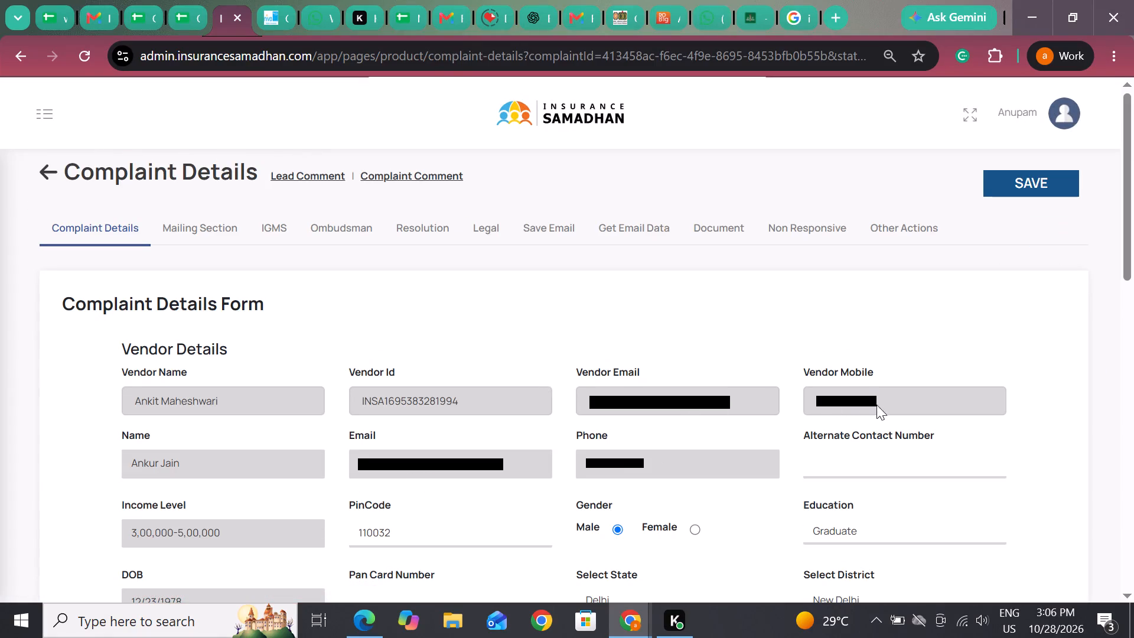
pyautogui.moveTo(876, 405); pyautogui.dragTo(814, 413)
pyautogui.hotkey('ctrl', 'c')
# Copy the vendor mobile number from the complaint details and enter it as the number to call in the Smartflo dialer.
pyautogui.hotkey('ctrl', 'c')
pyautogui.hotkey('ctrl', 'c')
pyautogui.click(658, 14)
pyautogui.keyDown('ctrl'); pyautogui.doubleClick(500, 198); pyautogui.keyUp('ctrl')
pyautogui.hotkey('ctrl', 'v')
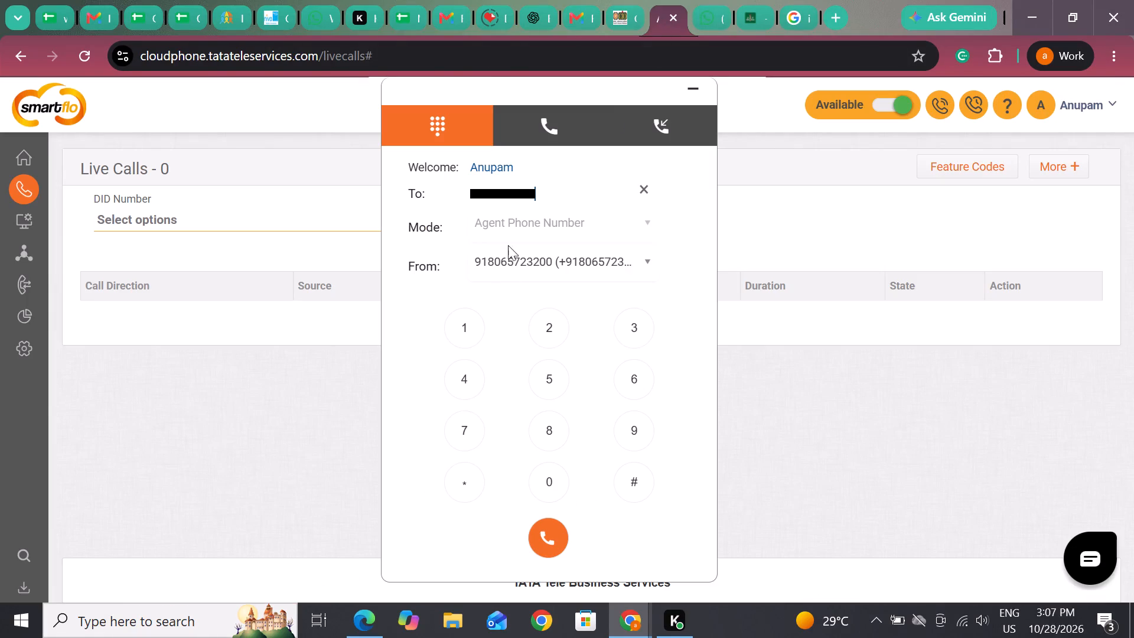
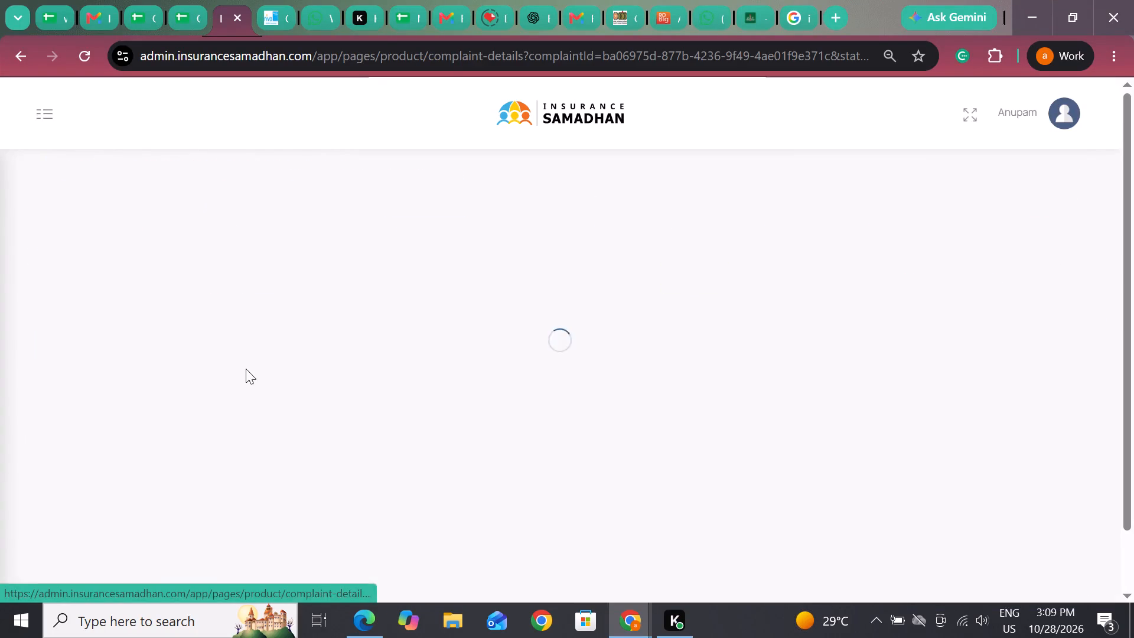
# Open the Ombudsman section of the complaint record.
pyautogui.click(360, 225)
pyautogui.scroll(-4, 473, 279)
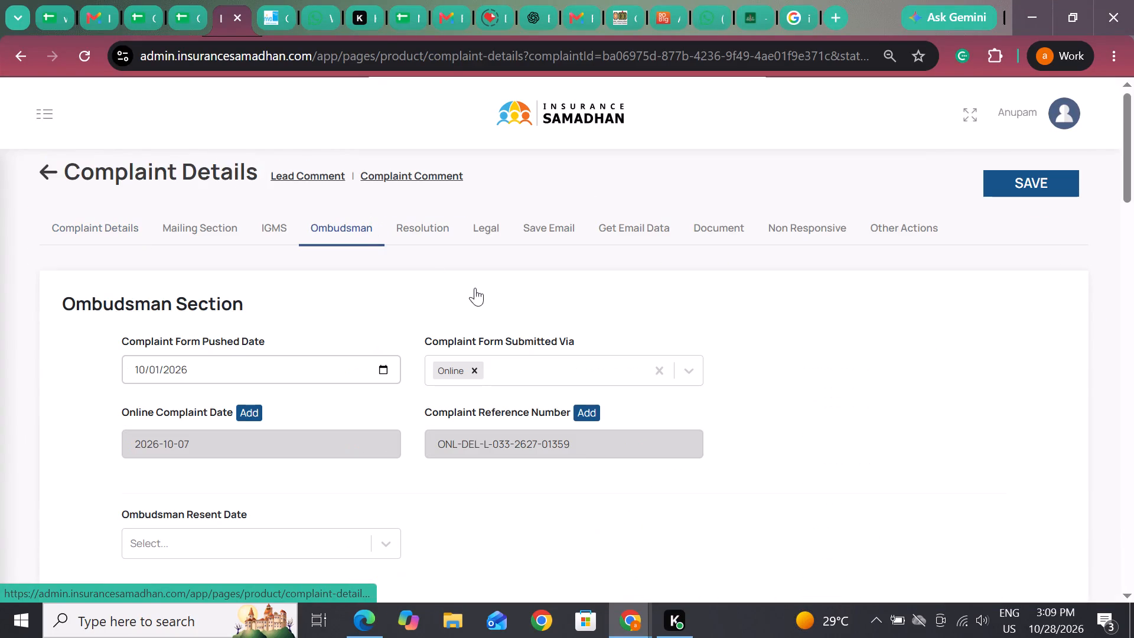
pyautogui.scroll(-5, 472, 289)
pyautogui.scroll(-4, 396, 273)
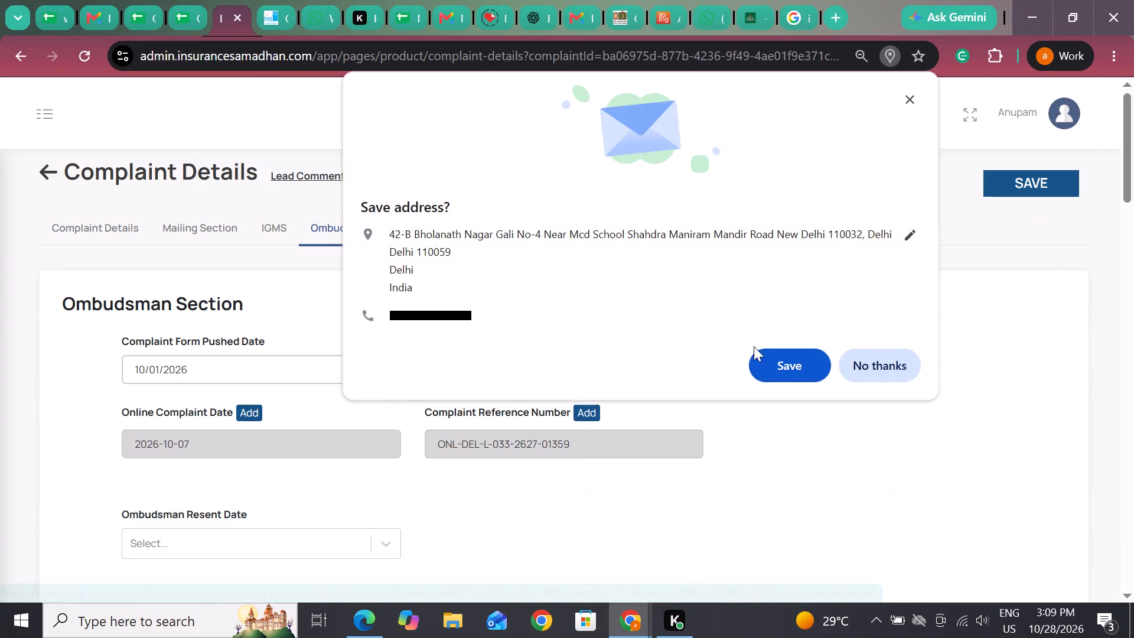
# Save the complaint's address and phone details to the browser's stored addresses.
pyautogui.click(806, 368)
pyautogui.click(773, 363)
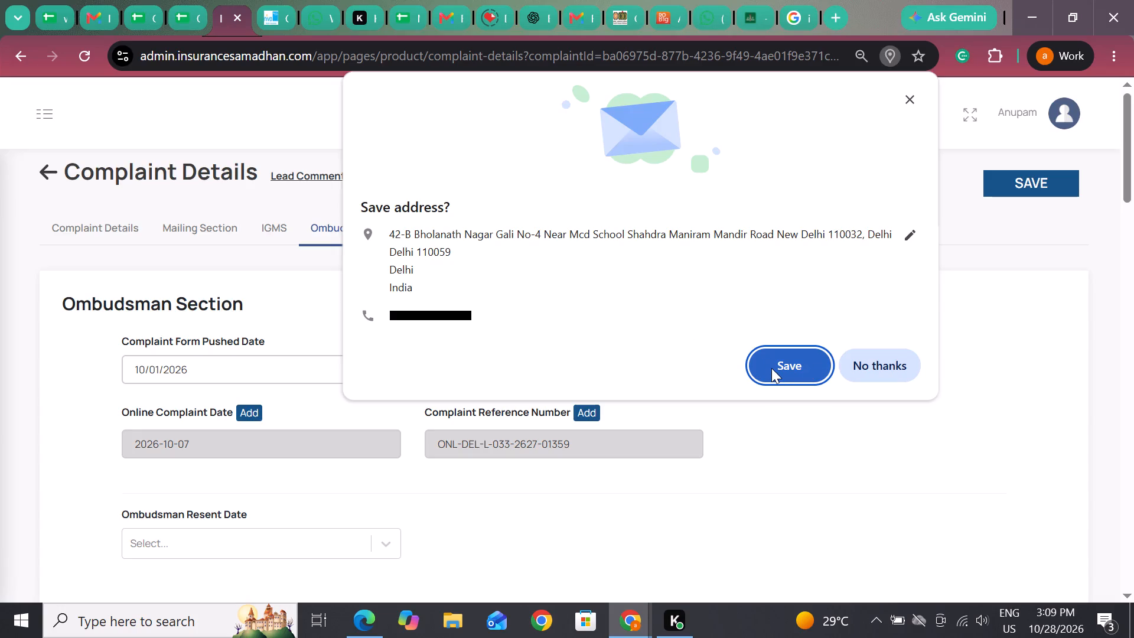
pyautogui.click(771, 368)
pyautogui.click(794, 348)
# Examine the Ombudsman section's complaint form details and Form 6A data, including its dates, complaint number and location.
pyautogui.scroll(-2, 534, 218)
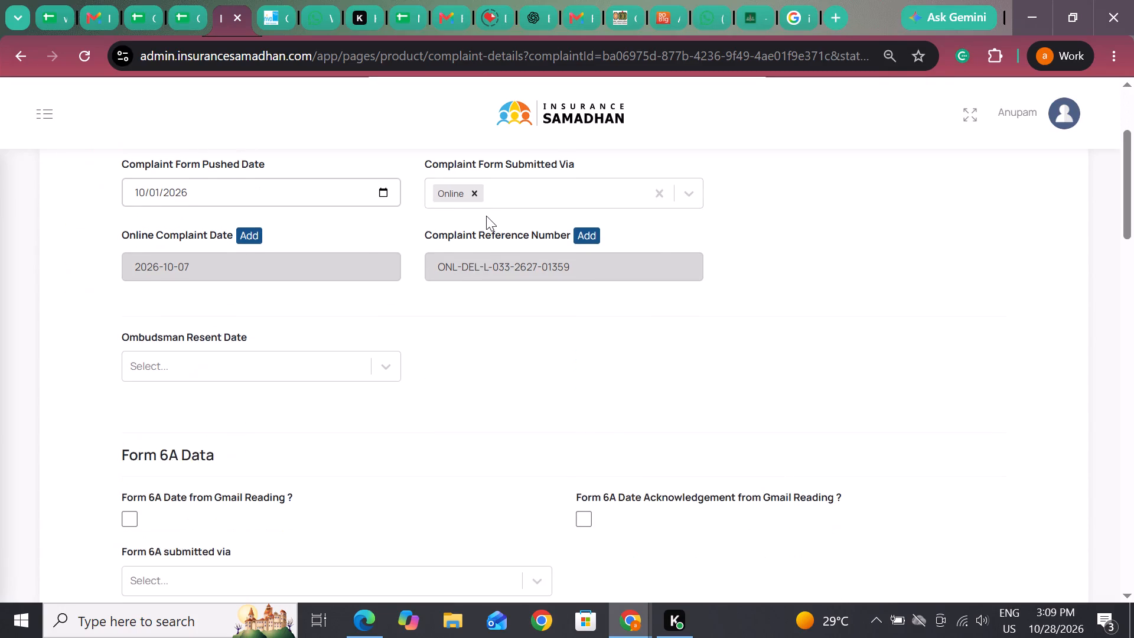
pyautogui.scroll(3, 483, 219)
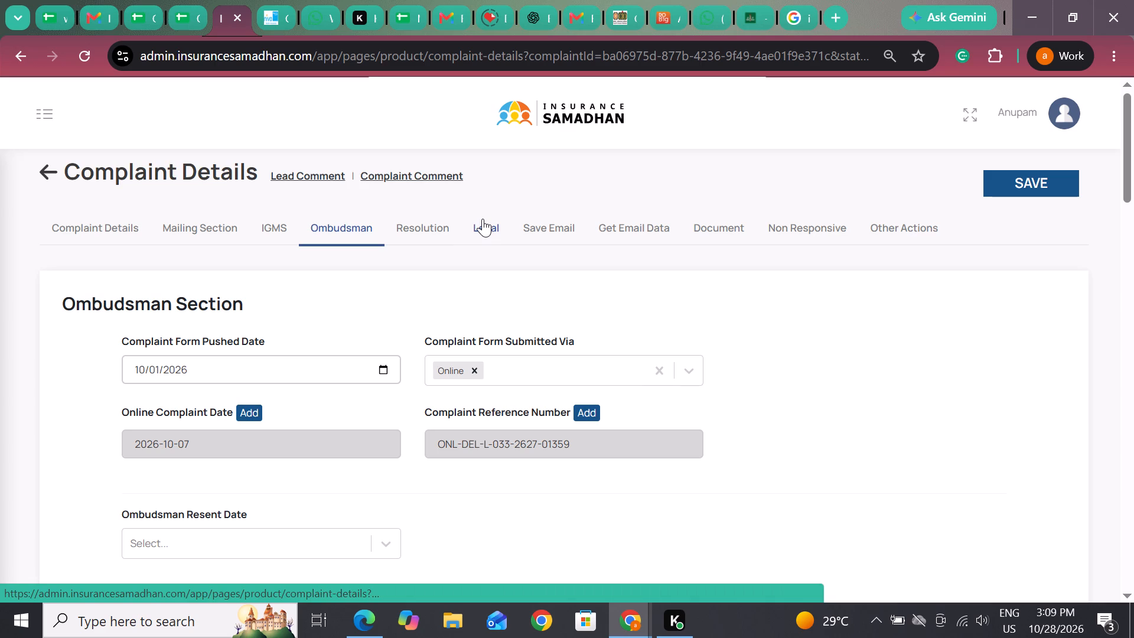
pyautogui.scroll(-7, 444, 235)
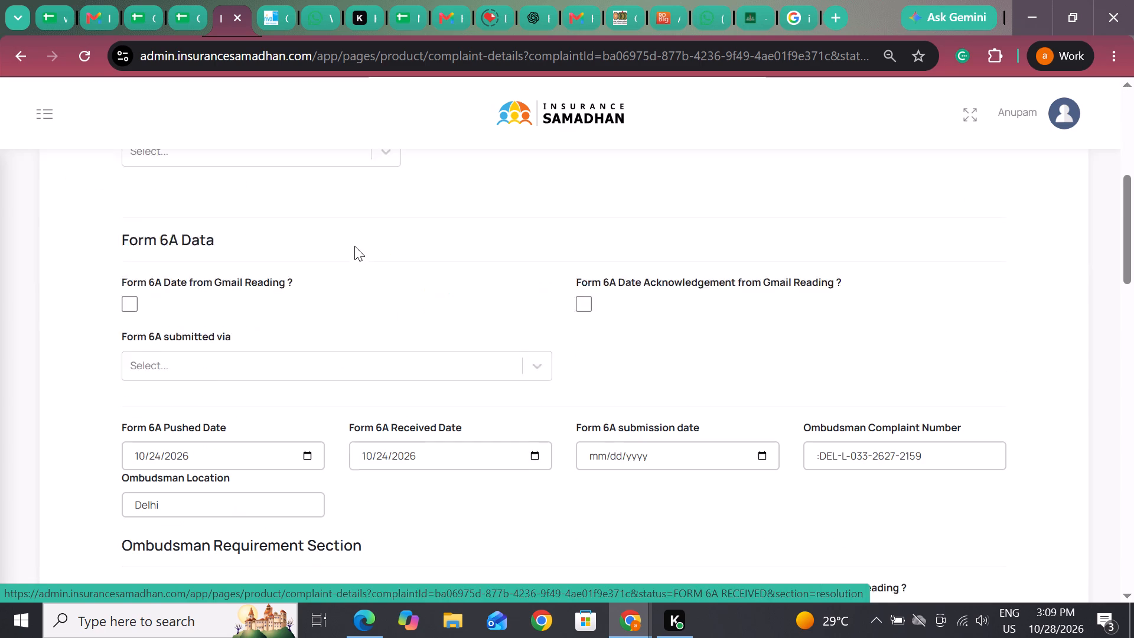